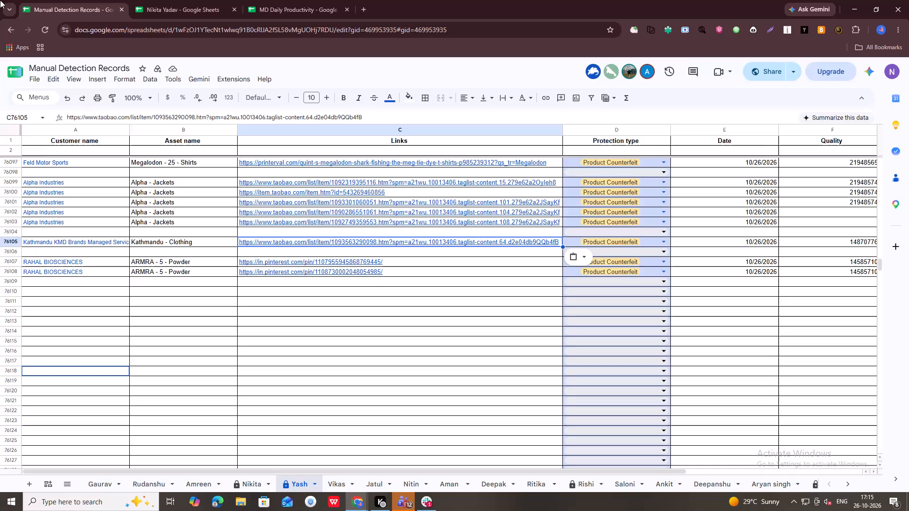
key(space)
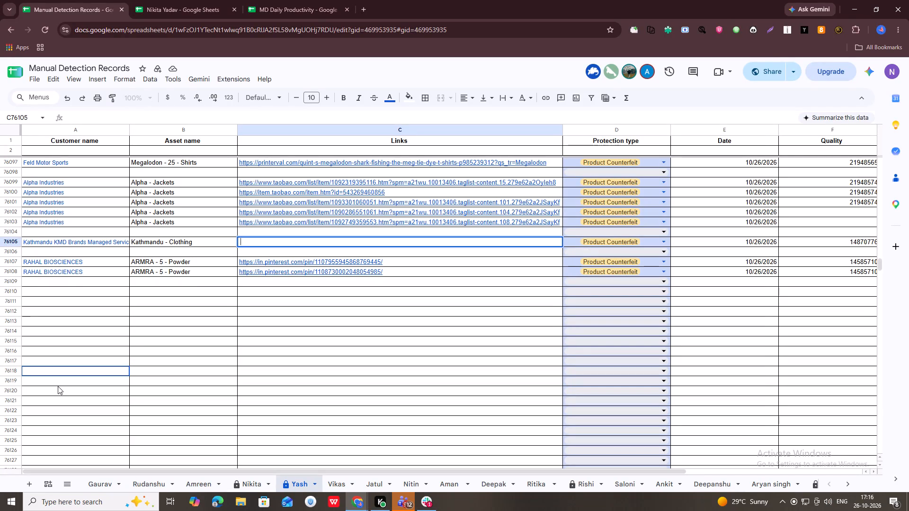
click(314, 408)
Open the Nikita sheet and locate the end of its victor racket link list.
click(251, 483)
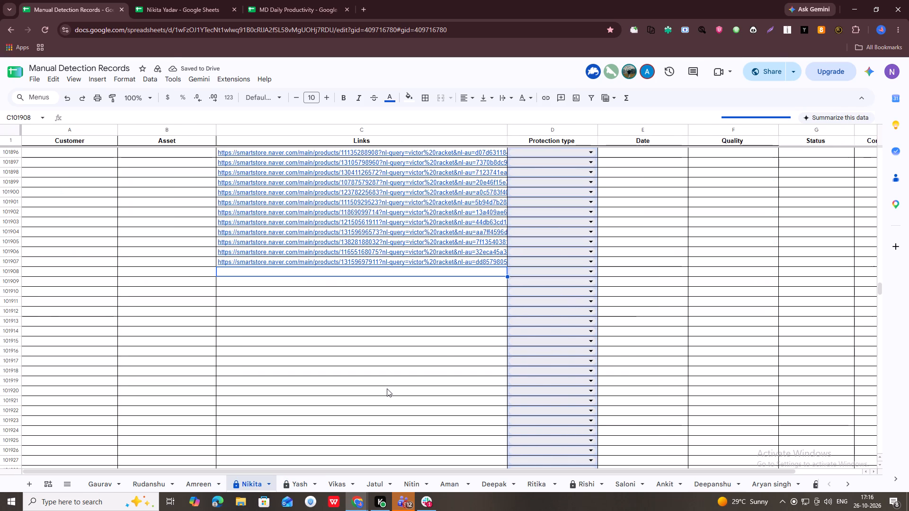
scroll(348, 321, up, 5)
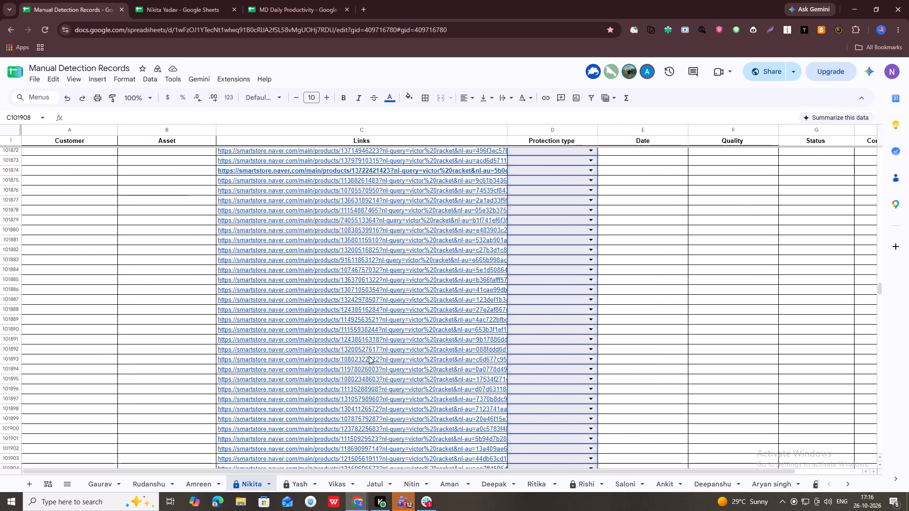
scroll(369, 356, down, 6)
Open the RedPoints IPR Plugin and stop the task that is currently being timed.
click(666, 30)
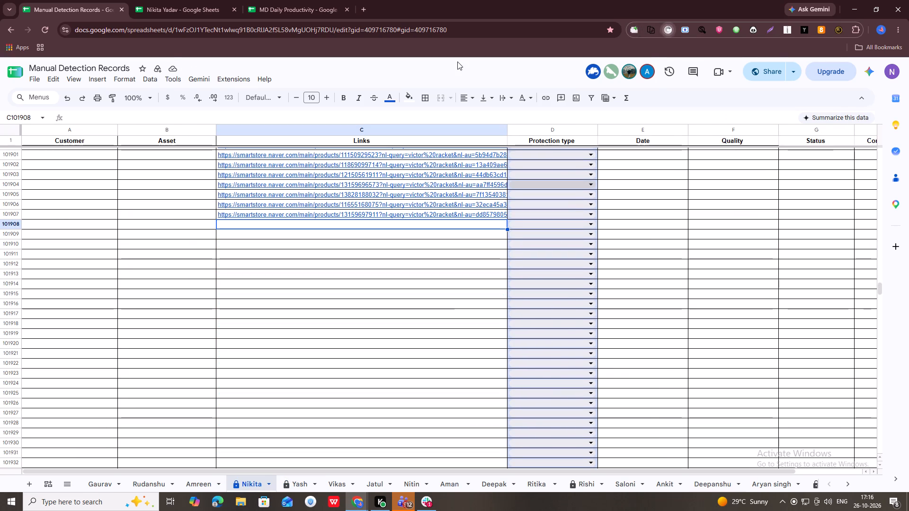
drag(450, 67, 526, 64)
click(562, 255)
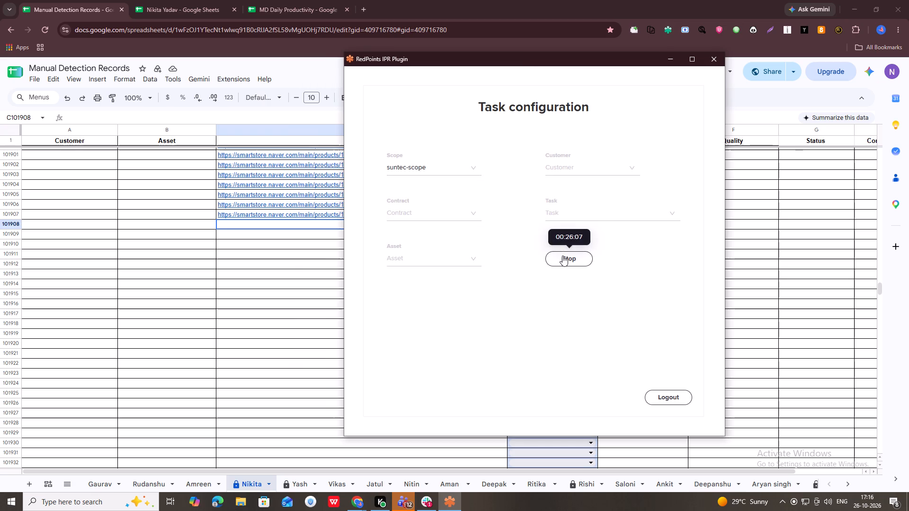
Choose the Victor Rackets customer and start its Detection task with the V-Logo - 28 rackets asset.
click(590, 168)
text(victor)
key(space)
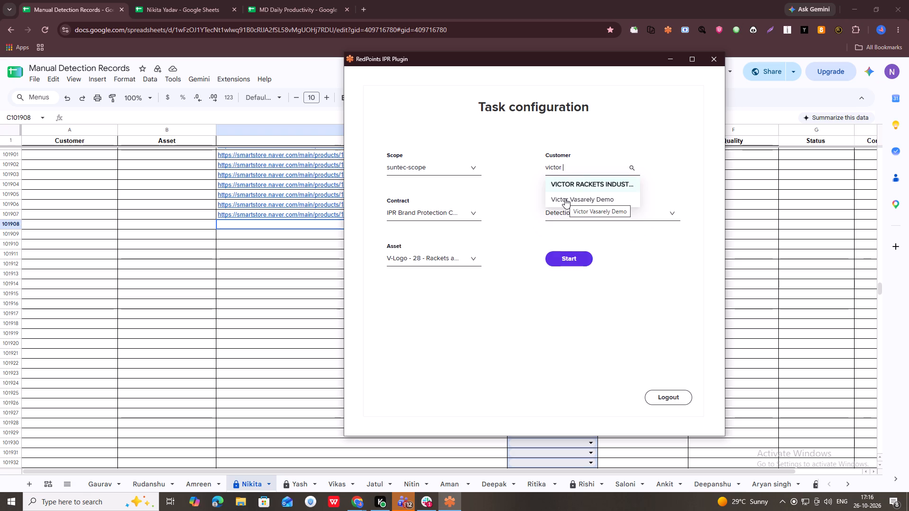
click(513, 232)
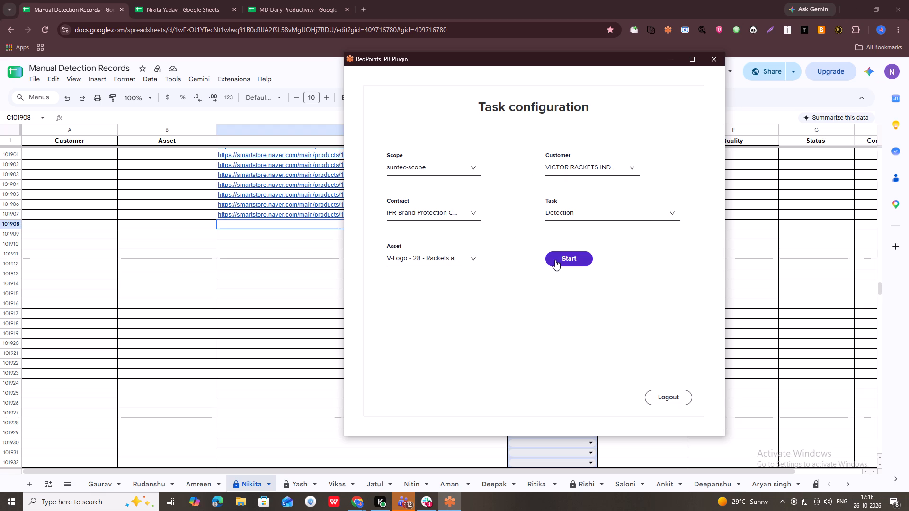
click(555, 260)
Switch to the Naver victor racket search results and review the listings to find where link collection should resume.
key(alt+Tab)
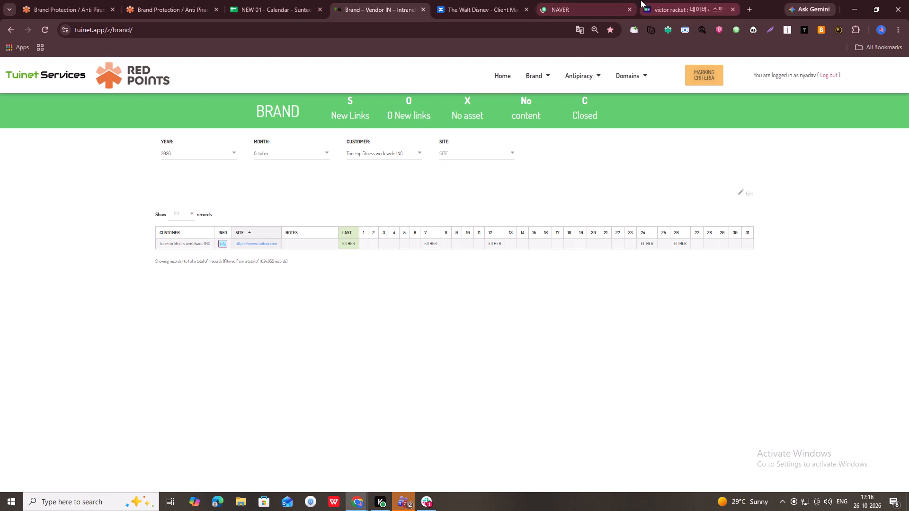
click(689, 0)
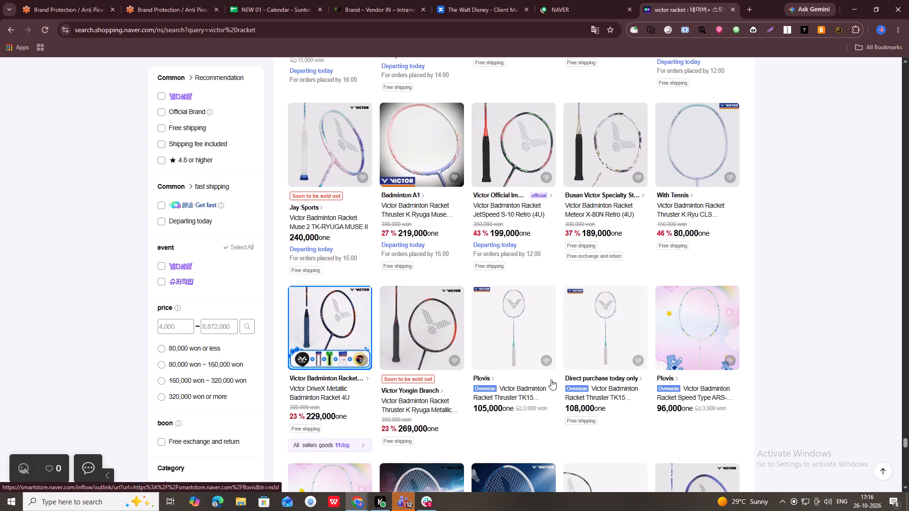
key(Right)
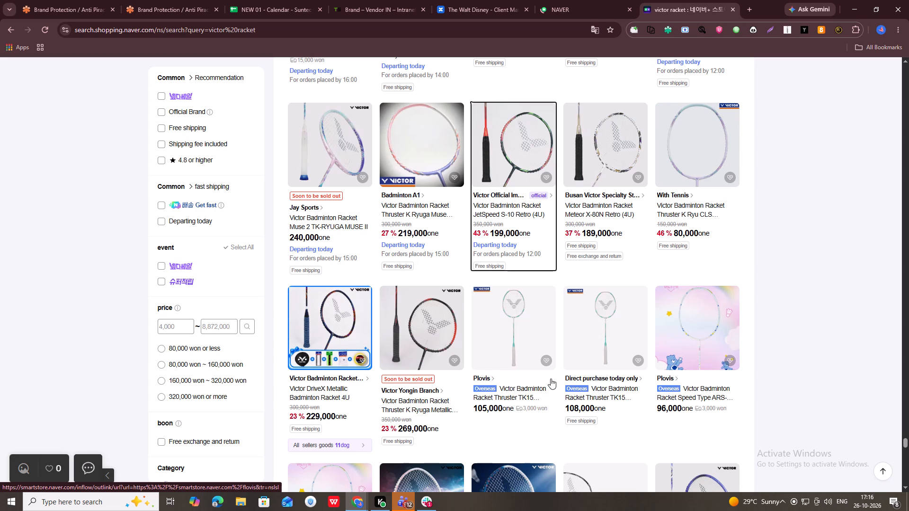
scroll(728, 239, up, 3)
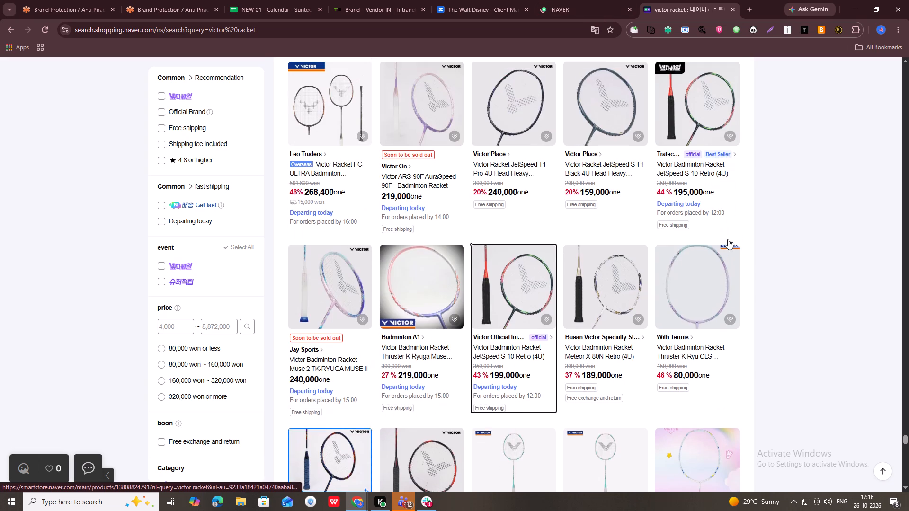
scroll(728, 239, down, 4)
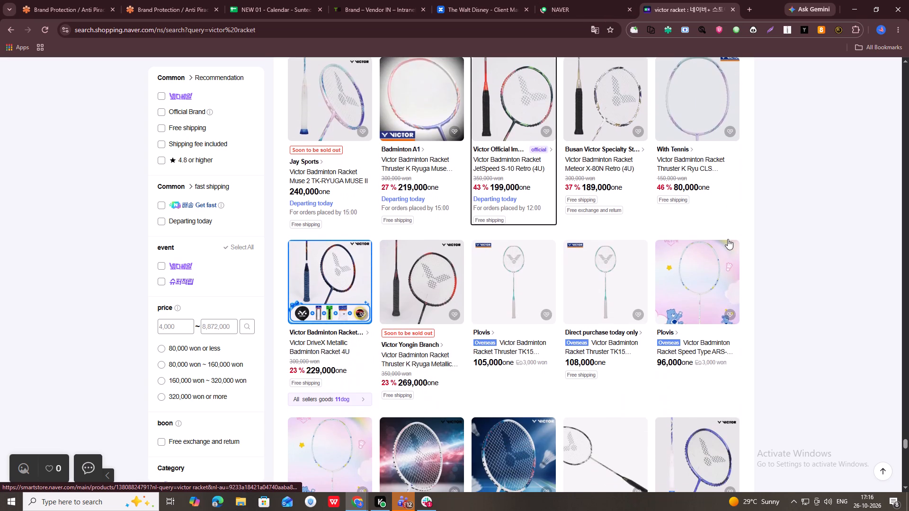
scroll(728, 239, up, 1)
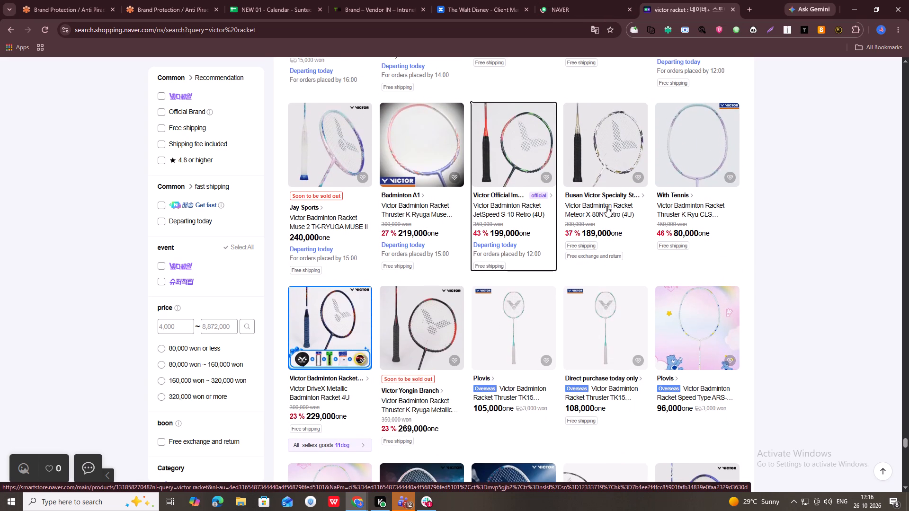
scroll(667, 237, up, 1)
scroll(667, 237, down, 1)
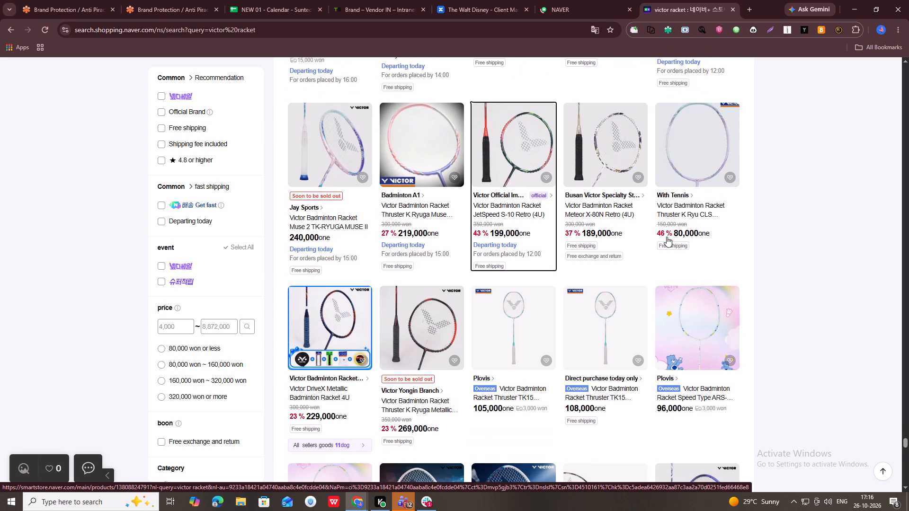
Back in the Nikita sheet, check the count of links from C101907 up to C101789, ending at empty cell C101908.
key(alt+Tab)
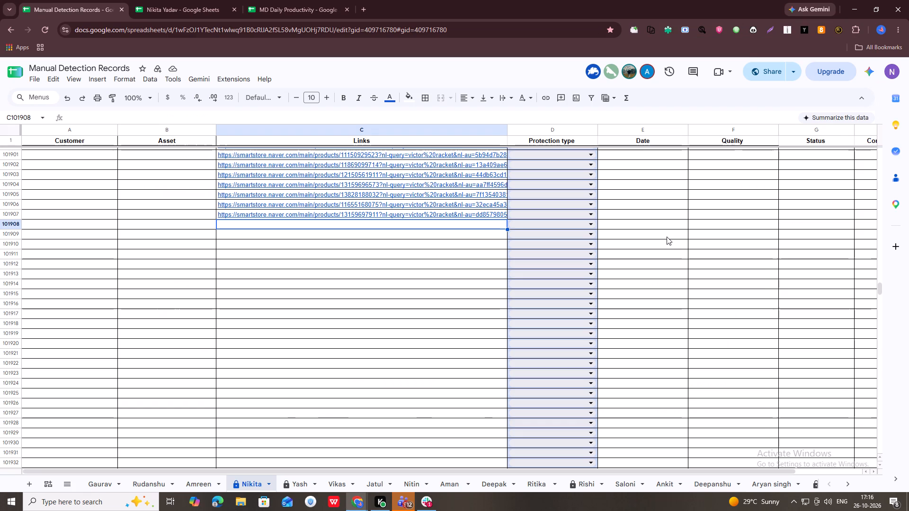
key(Up)
key(ctrl+shift+Up)
scroll(569, 275, up, 4)
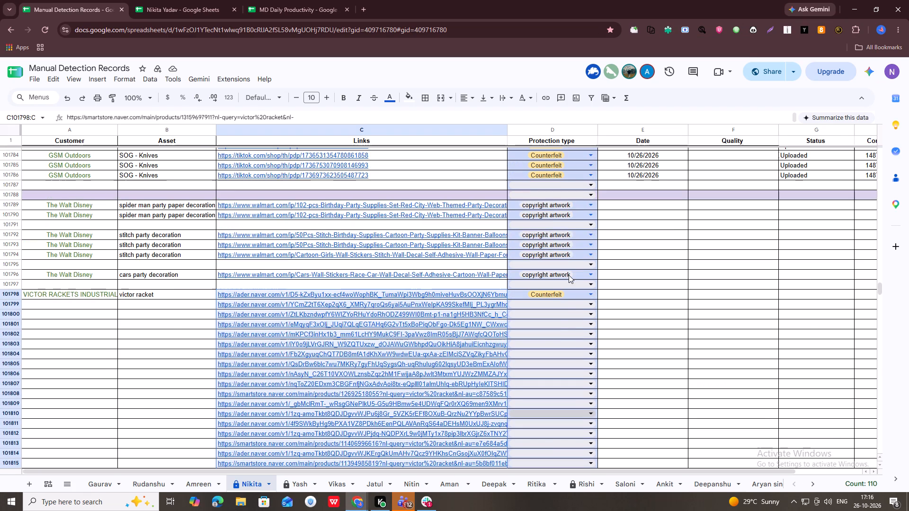
key(shift+Up)
key(shift+Up)
key(shift+Up)
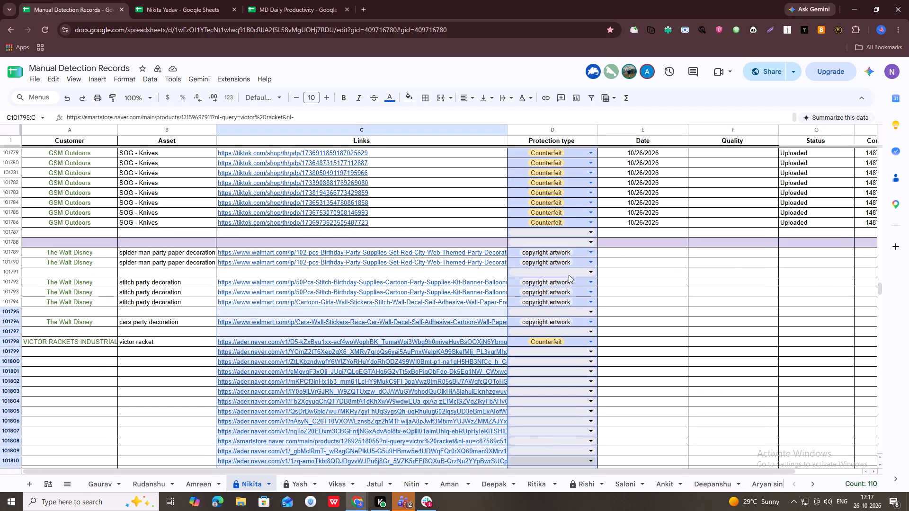
key(shift+Up)
key(shift+Up)
key(shift+Up)
key(shift+Up)
key(shift+Up)
key(shift+Up)
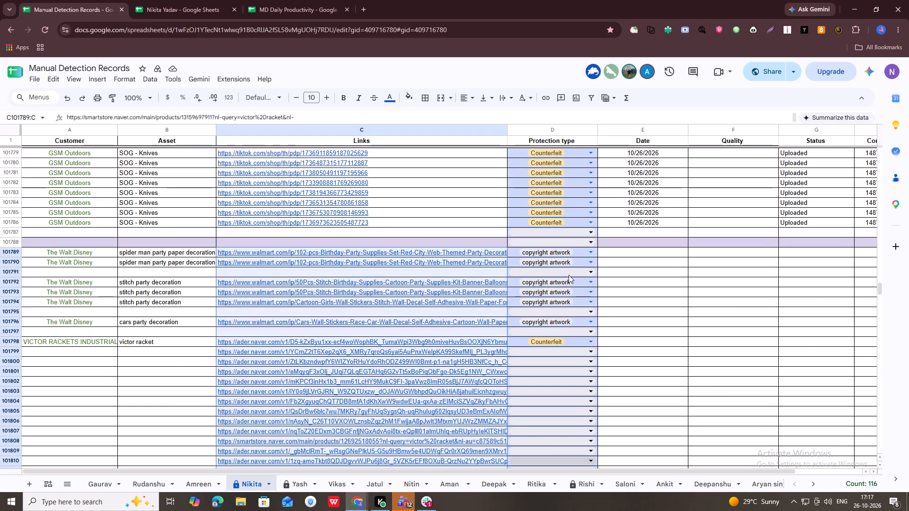
key(Down)
key(Up)
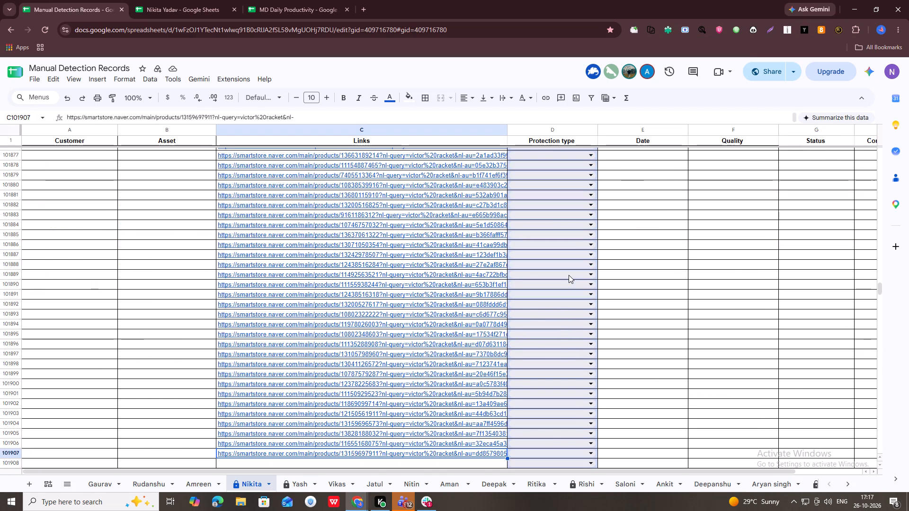
key(Down)
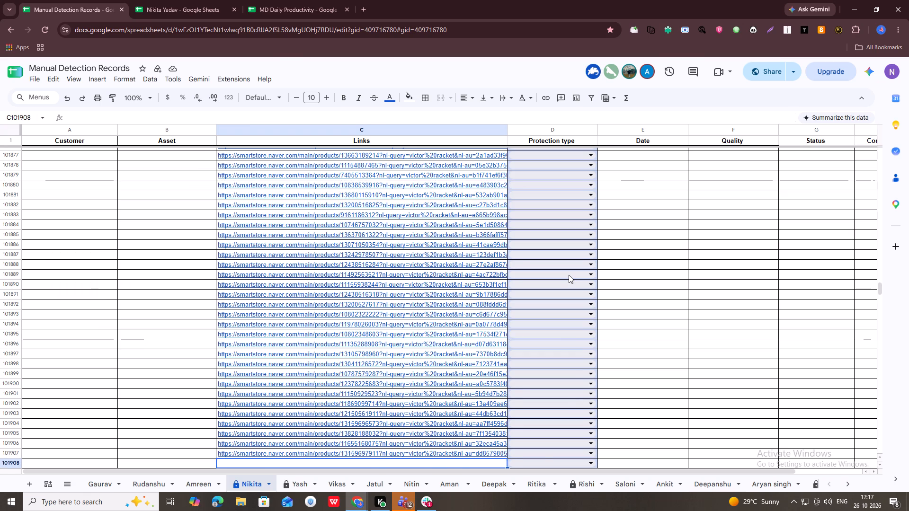
Copy the Naver link of Busan Victor Specialty Store's Meteor X-80N Retro (4U) racket into cell C101908 of the Nikita sheet.
key(alt+Tab)
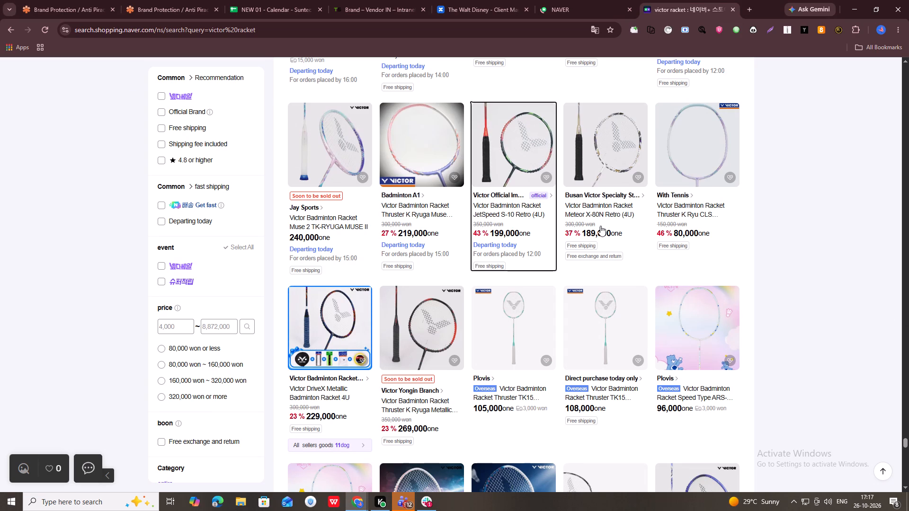
right_click(609, 210)
click(633, 310)
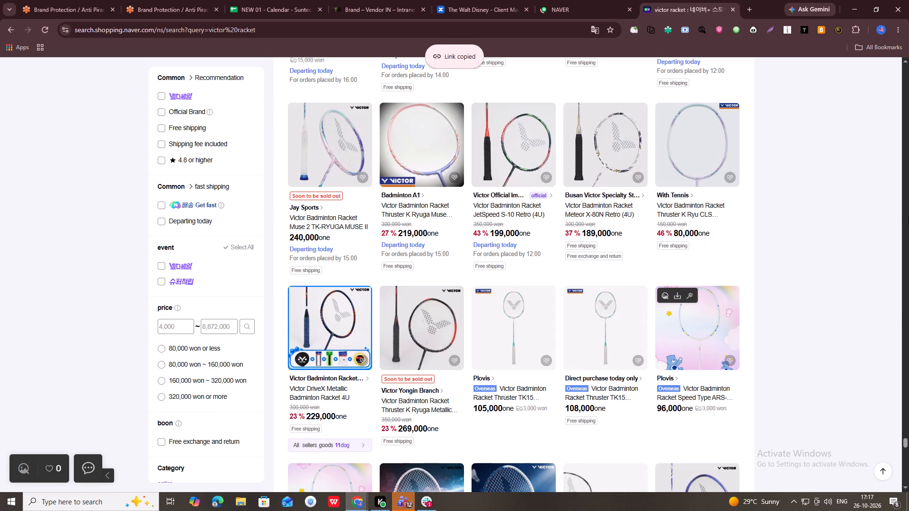
key(alt+Tab)
key(ctrl+v)
key(Down)
Copy the link of With Tennis's Victor Thruster K Ryu CLS racket listing into cell C101909.
key(alt+Tab)
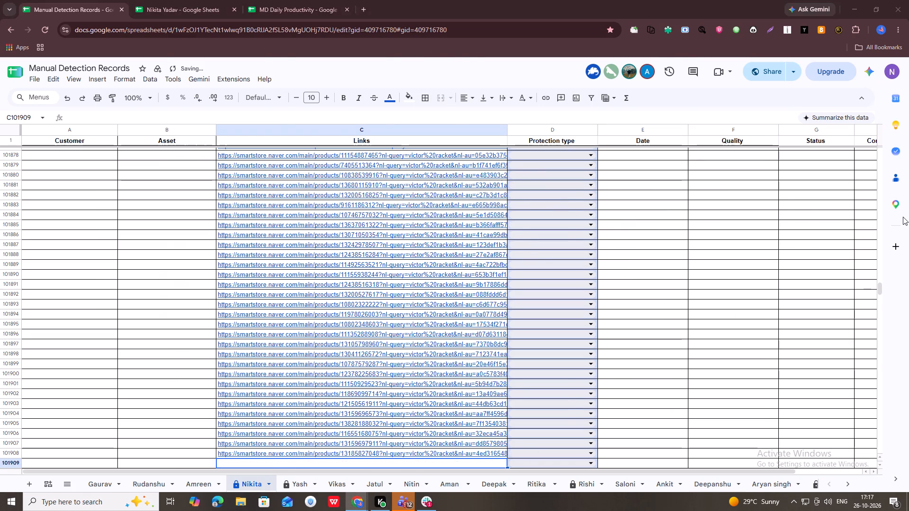
key(Right)
right_click(696, 207)
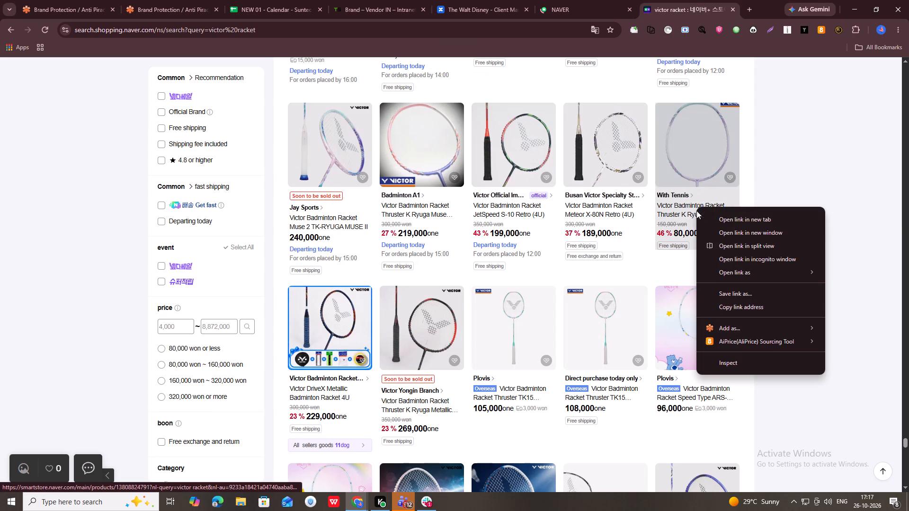
click(731, 307)
key(alt+Tab)
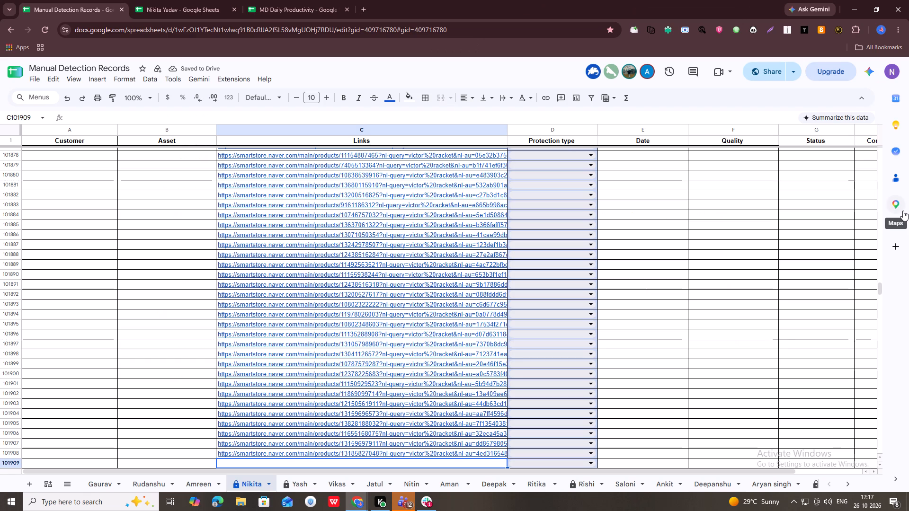
key(ctrl+v)
key(Down)
Copy the link of the Victor DriveX Metallic Badminton Racket 4U listing into cell C101910.
key(alt+Tab)
key(Down)
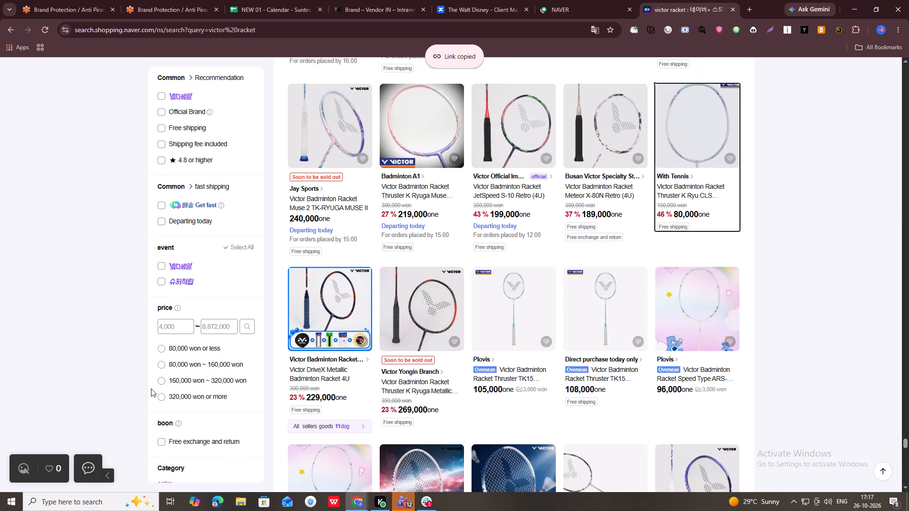
scroll(480, 395, down, 2)
right_click(326, 282)
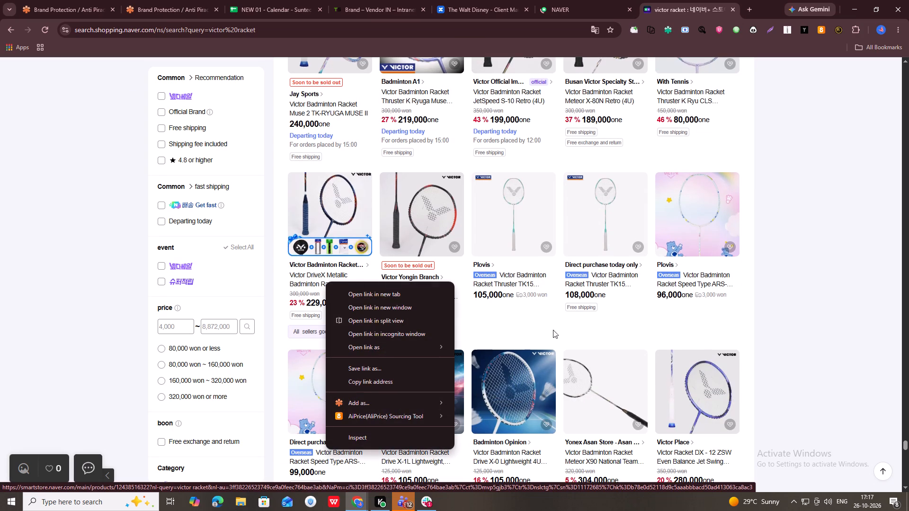
click(393, 380)
key(alt+Tab)
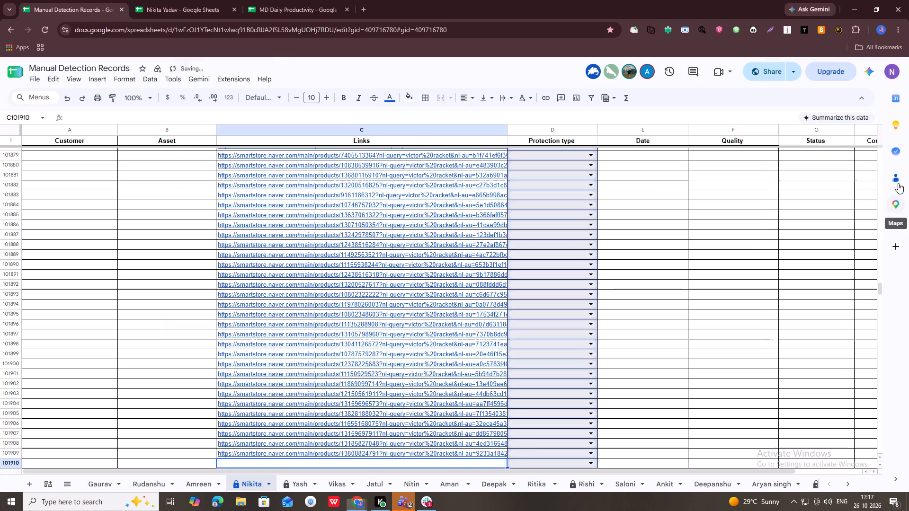
key(ctrl+v)
key(Down)
Copy the link of Victor Yongin Branch's Thruster K Ryuga Metallic racket listing into cell C101911.
key(alt+Tab)
key(Right)
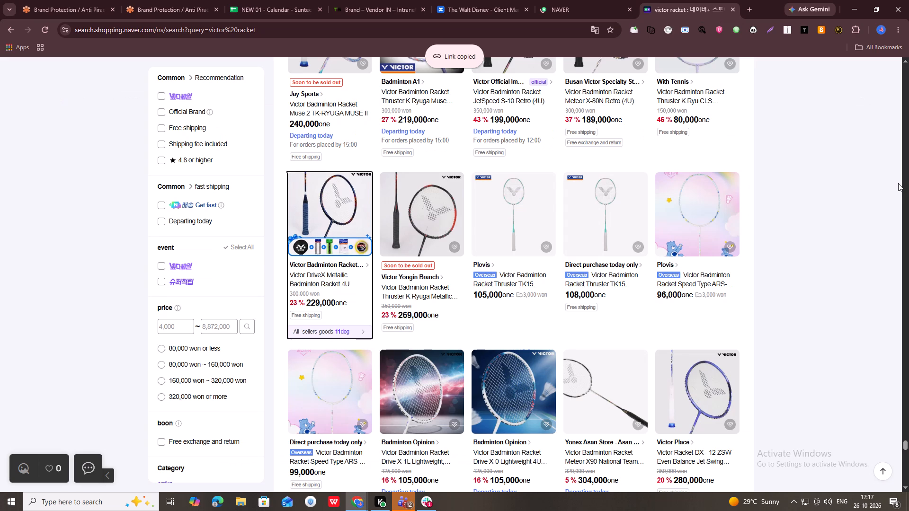
right_click(419, 292)
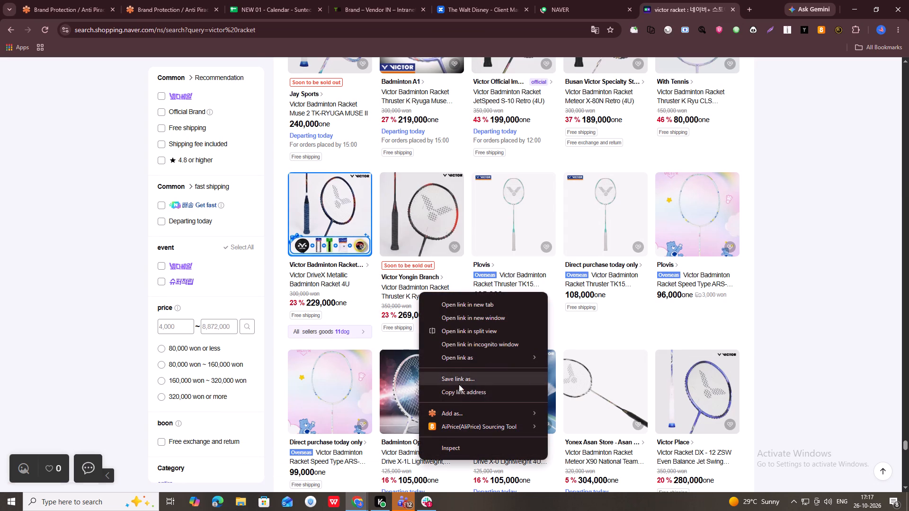
click(462, 393)
key(alt+Tab)
key(ctrl+v)
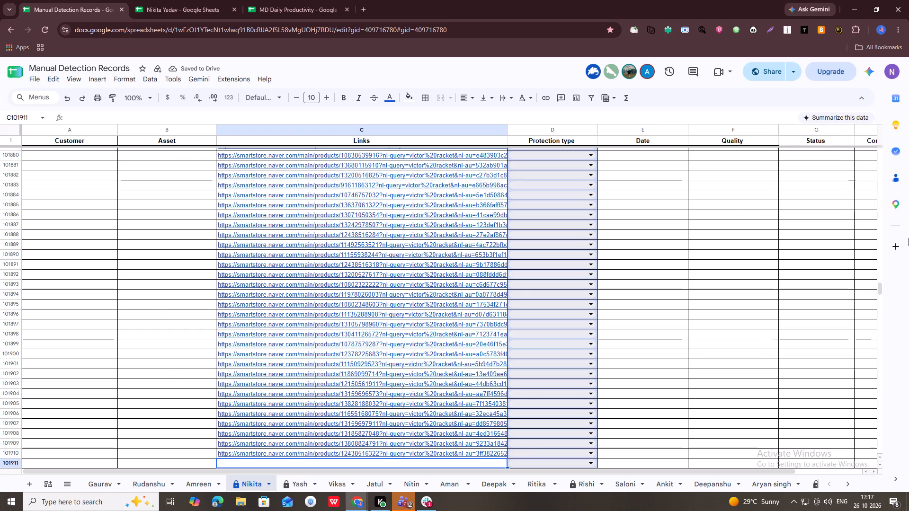
key(Down)
Copy the link of Plovis's Victor Thruster TK15 racket listing into cell C101912 and return to the search results.
key(alt+Tab)
right_click(517, 279)
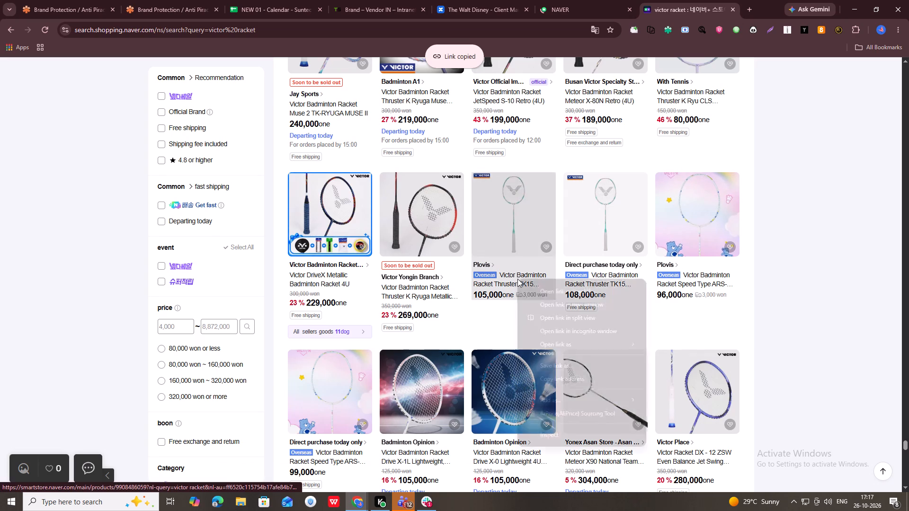
click(552, 379)
key(alt+Tab)
key(ctrl+v)
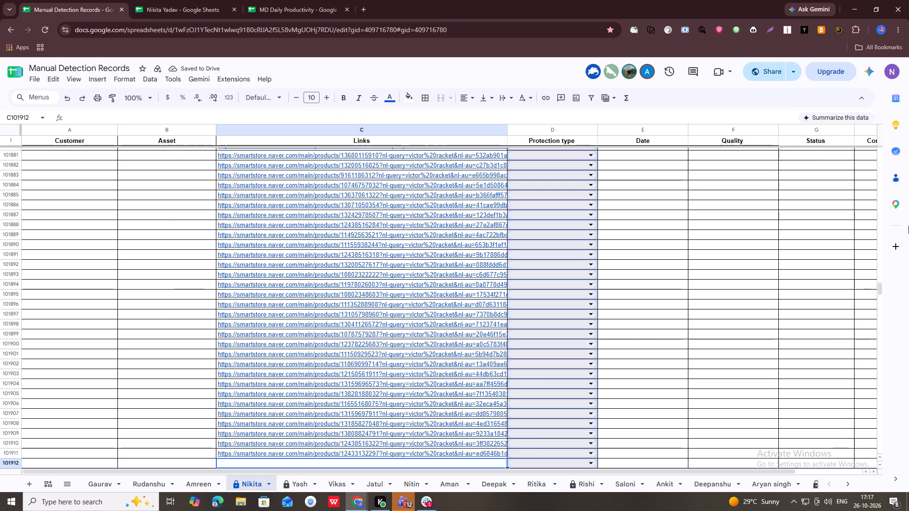
key(Down)
key(alt+Tab)
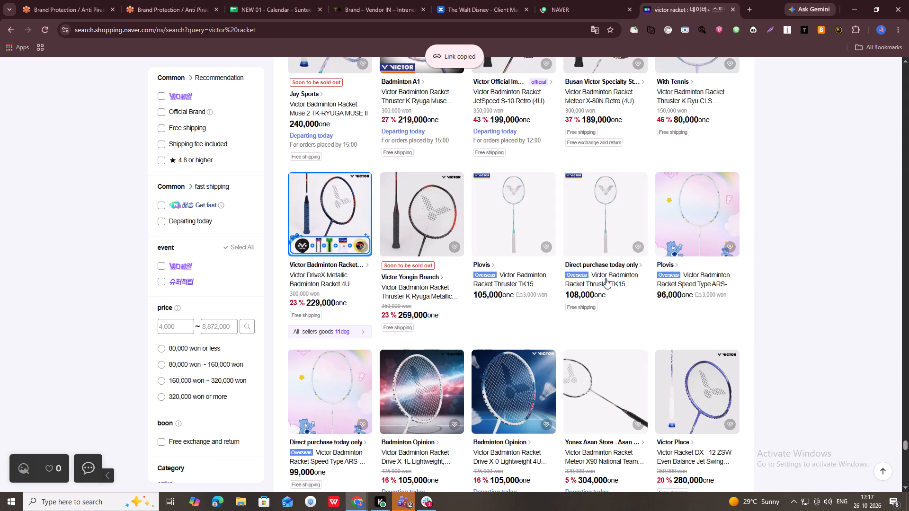
Copy the link of Direct purchase today only's Victor Thruster TK15 racket listing into cell C101913 and return to the search results.
right_click(607, 274)
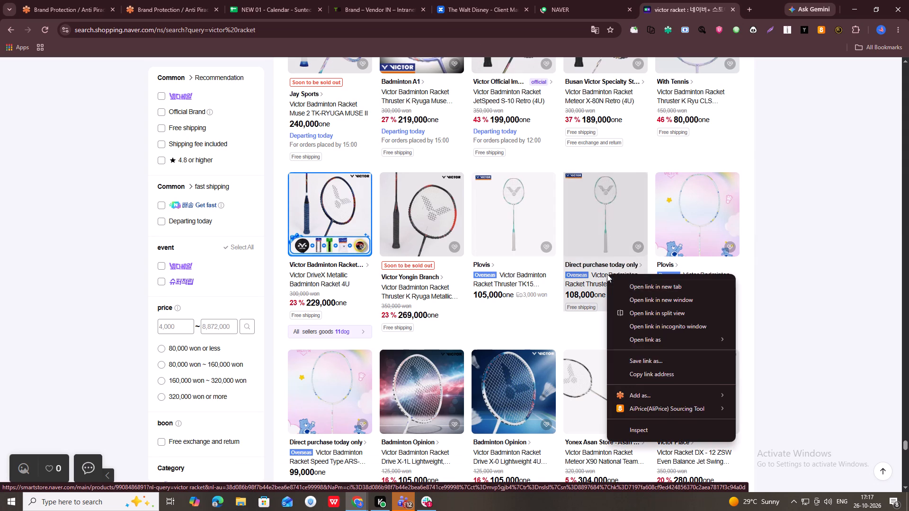
click(635, 372)
key(alt+Tab)
key(ctrl+v)
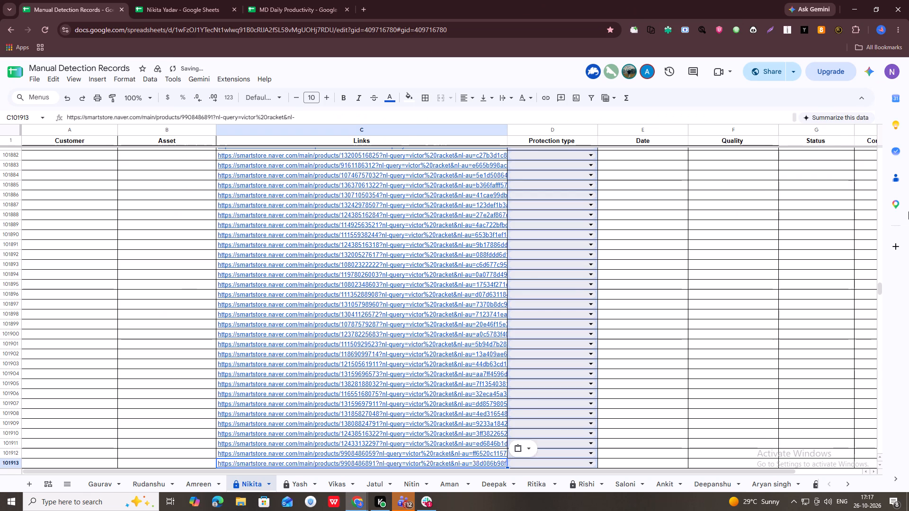
key(Down)
key(alt+Tab)
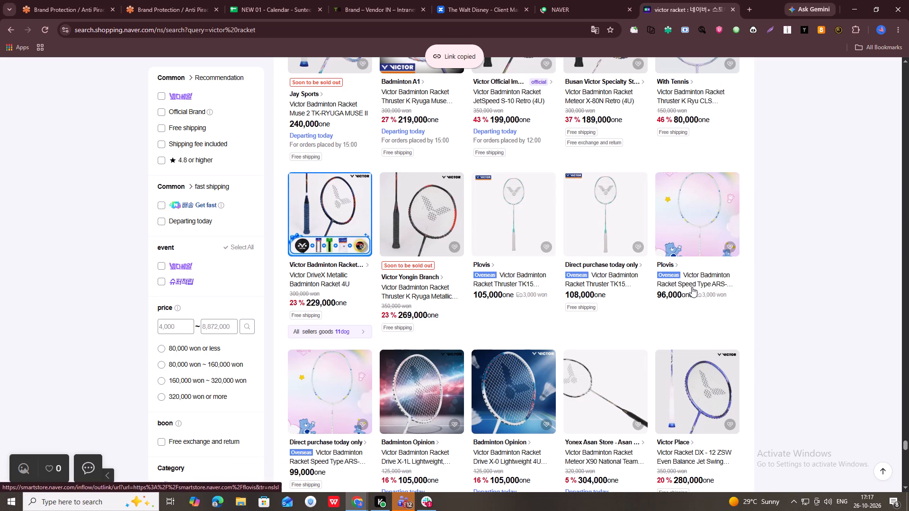
Copy the link of Plovis's Victor Speed Type ARS racket listing into cell C101914 and return to the search results.
right_click(695, 285)
click(716, 385)
key(alt+Tab)
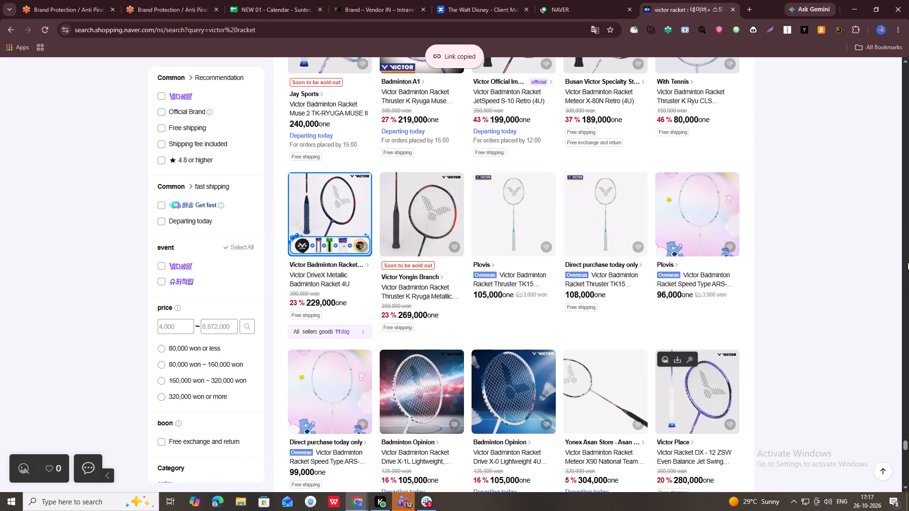
key(ctrl+v)
key(Down)
key(alt+Tab)
Copy the link of Direct purchase today only's Victor Speed Type ARS racket listing into cell C101915.
scroll(663, 342, down, 5)
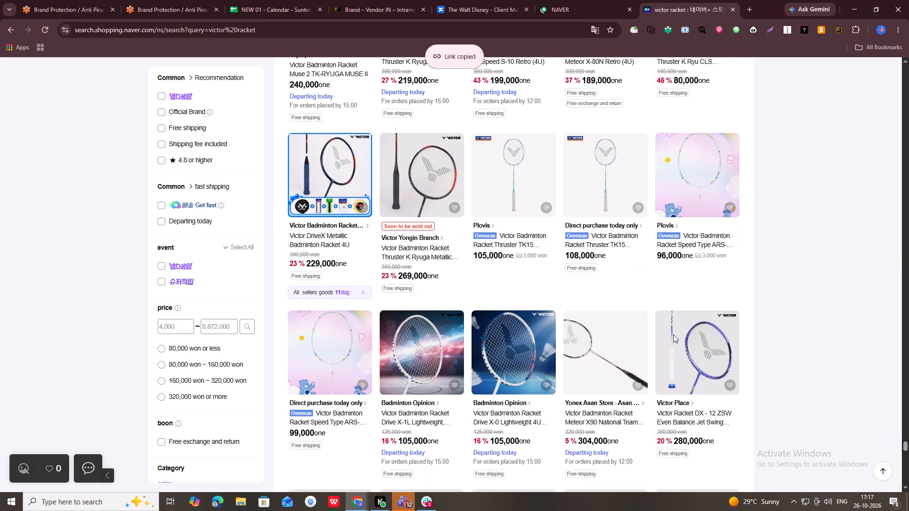
right_click(332, 220)
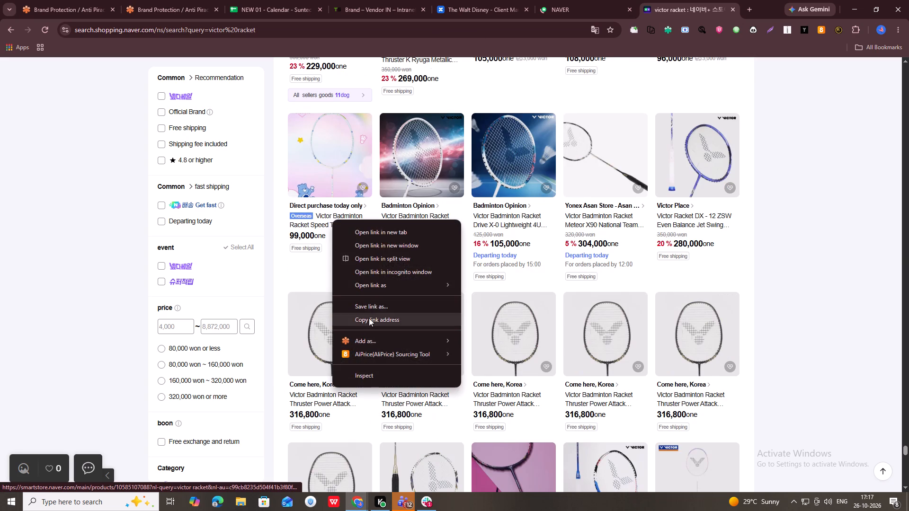
click(369, 317)
key(alt+Tab)
key(ctrl+v)
key(Down)
key(alt+Tab)
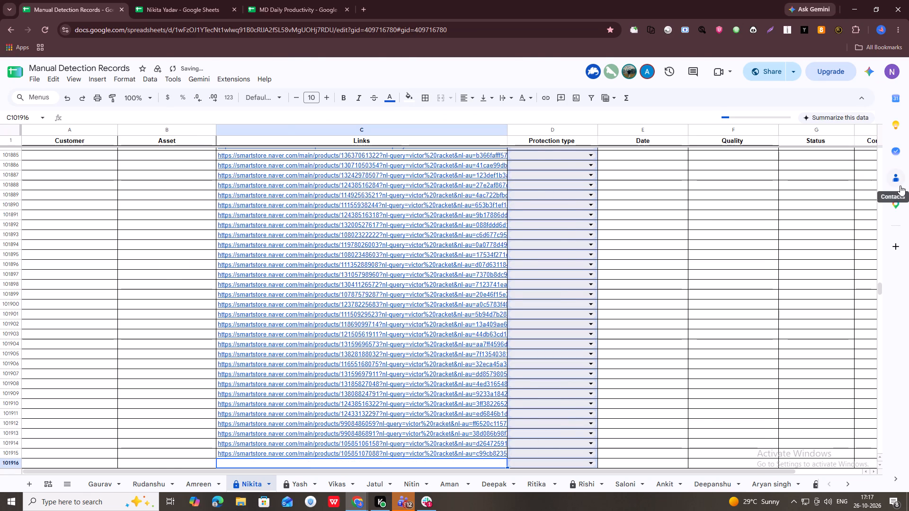
key(Right)
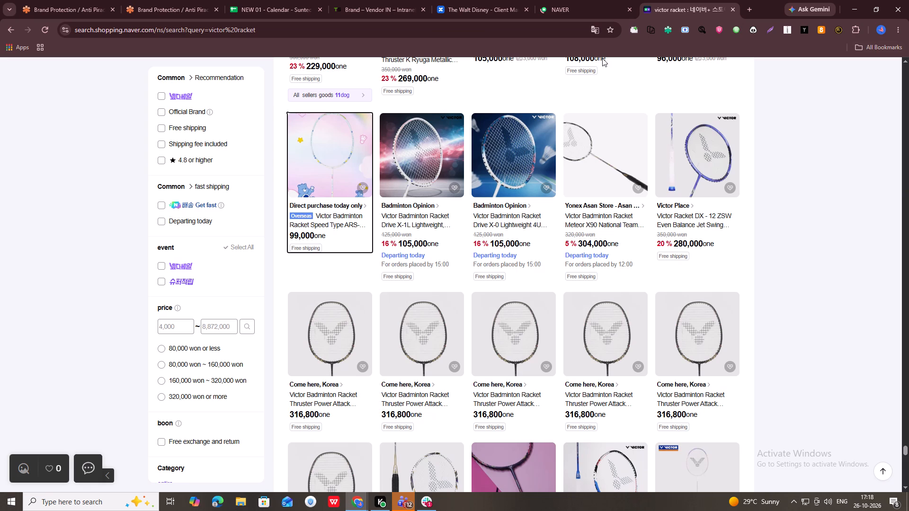
Copy the link of Badminton Opinion's Victor Drive X-1L Lightweight racket listing into cell C101916.
right_click(426, 222)
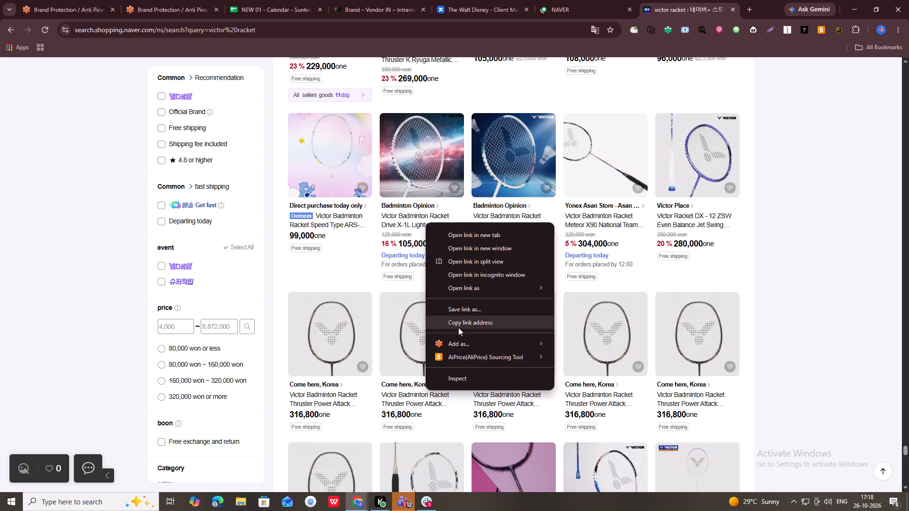
click(459, 322)
key(alt+Tab)
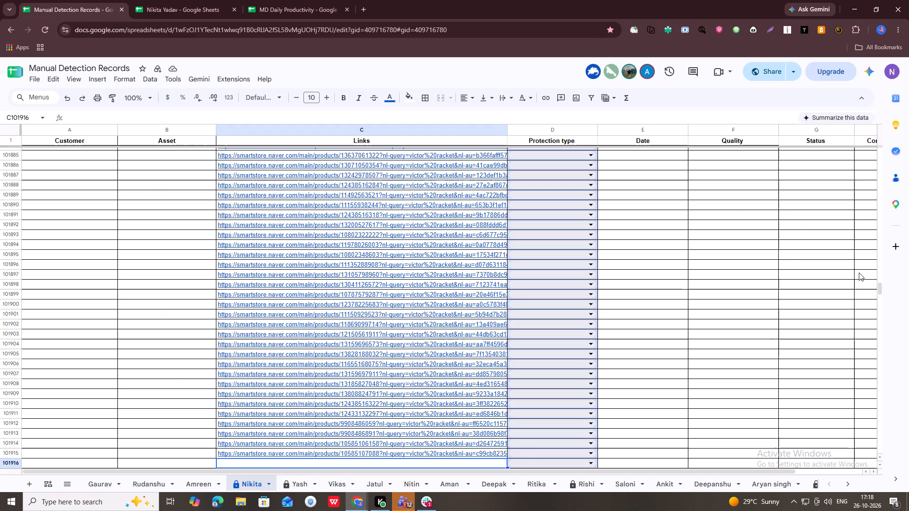
key(ctrl+v)
key(Down)
key(alt+Tab)
key(Right)
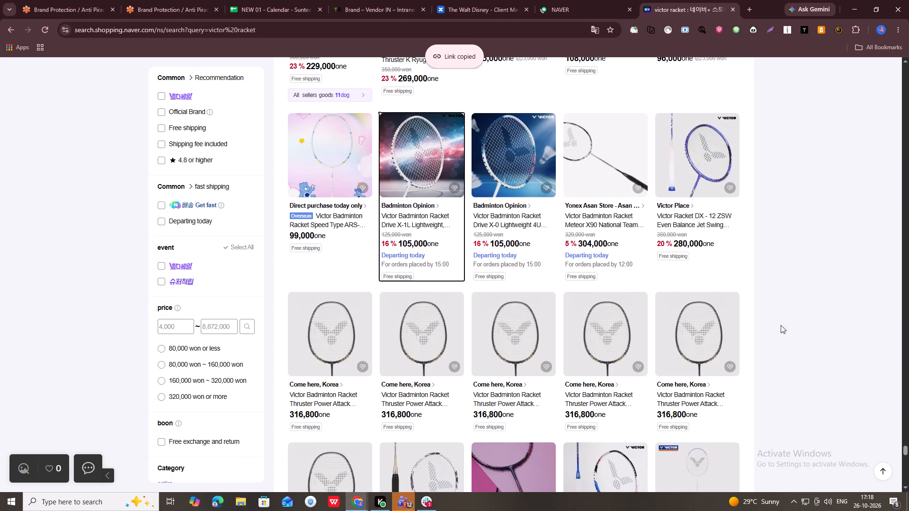
Copy the link of Badminton Opinion's Victor Drive X-0 Lightweight 4U racket listing into cell C101917.
right_click(504, 220)
click(536, 320)
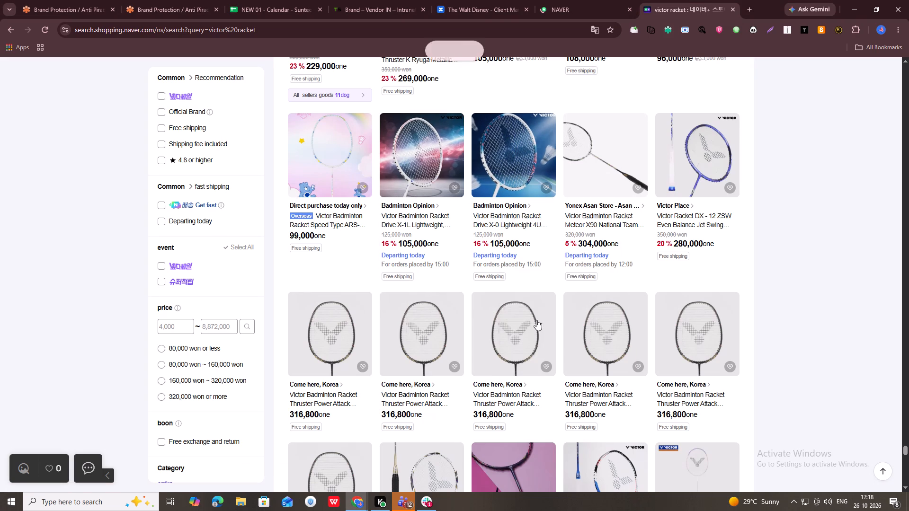
key(alt+Tab)
key(ctrl+v)
key(Down)
key(alt+Tab)
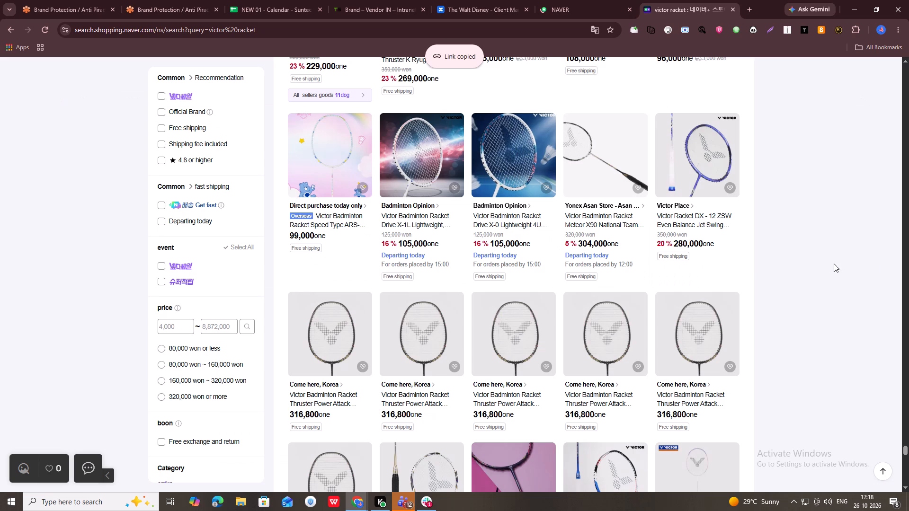
Copy the link of Yonex Asan Store's Victor Meteor X90 National Team racket listing into cell C101918.
right_click(609, 219)
click(633, 319)
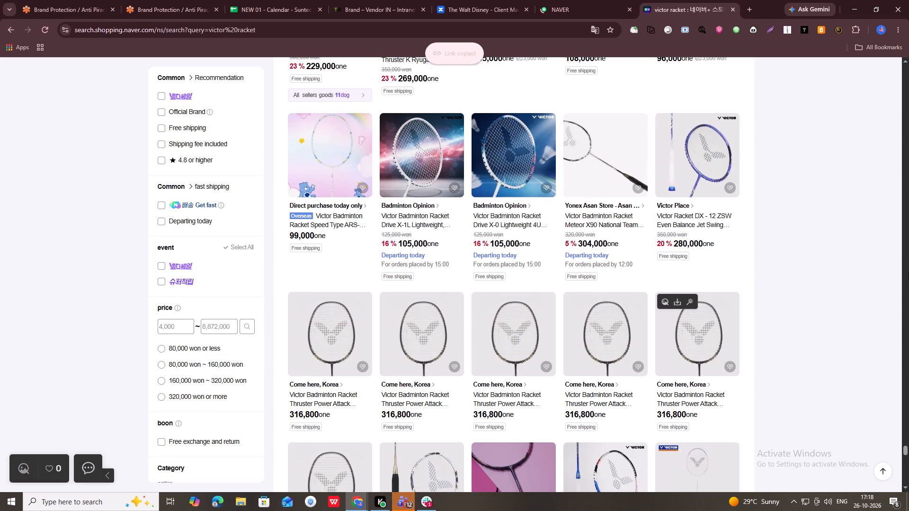
key(alt+Tab)
key(ctrl+v)
key(Down)
key(alt+Tab)
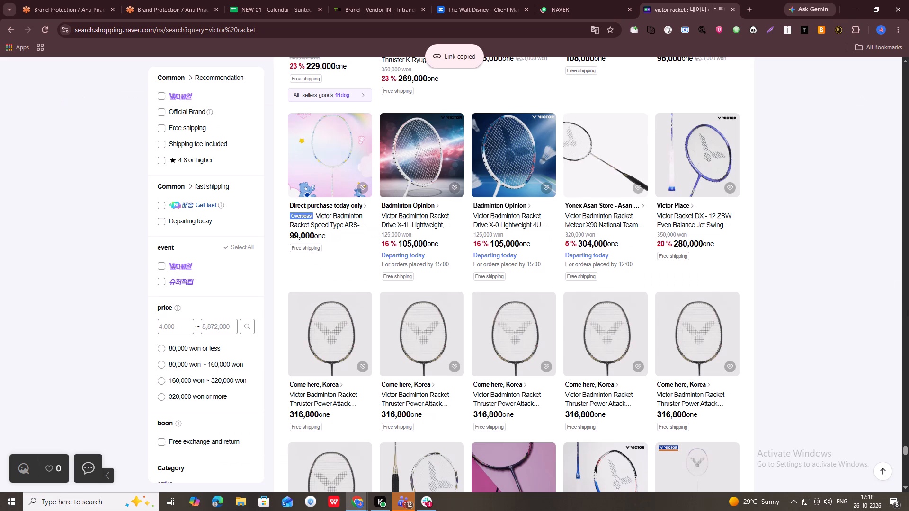
Copy the link of Victor Place's DX - 12 ZSW Even Balance racket listing into cell C101919.
right_click(686, 225)
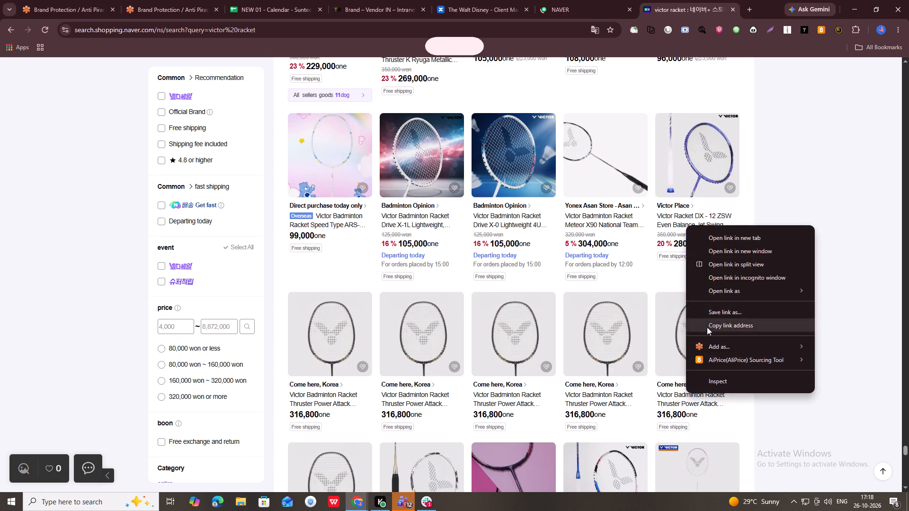
click(707, 327)
key(alt+Tab)
key(ctrl+v)
key(Down)
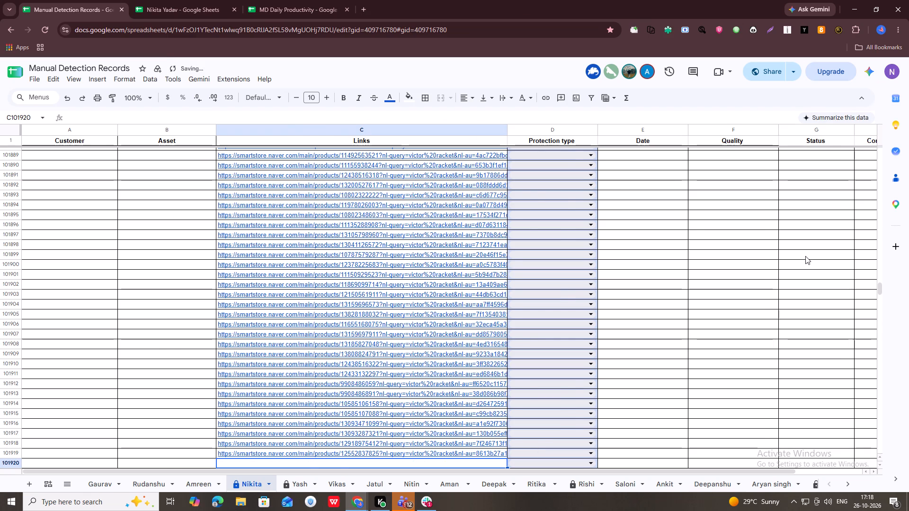
key(alt+Tab)
Copy the link of the first Come here, Korea Thruster Power Attack racket listing into cell C101920.
key(Down)
right_click(327, 381)
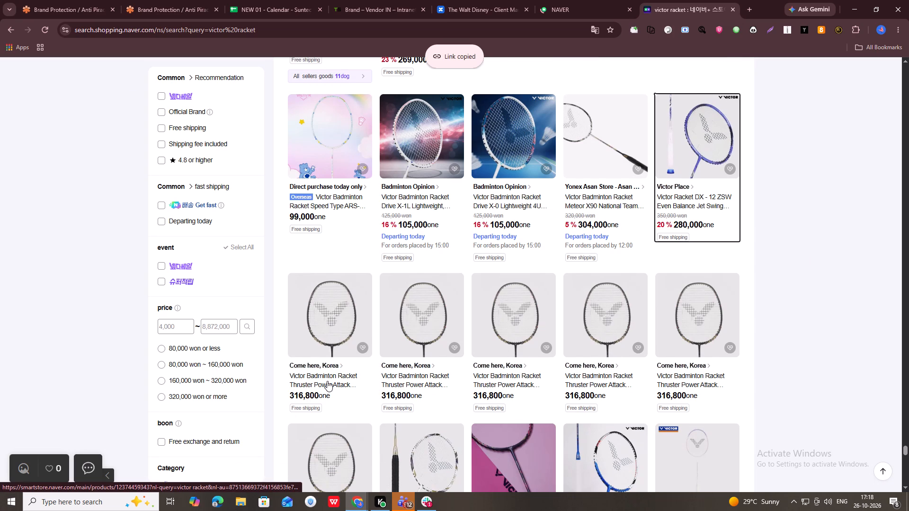
click(356, 316)
key(alt+Tab)
key(ctrl+v)
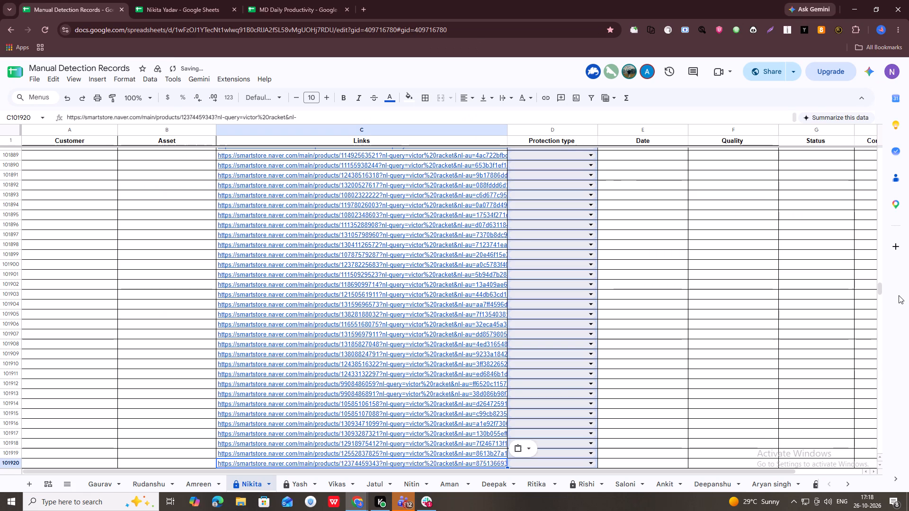
key(Down)
key(alt+Tab)
Copy the link of the second Come here, Korea Thruster Power Attack racket listing into cell C101921.
right_click(411, 385)
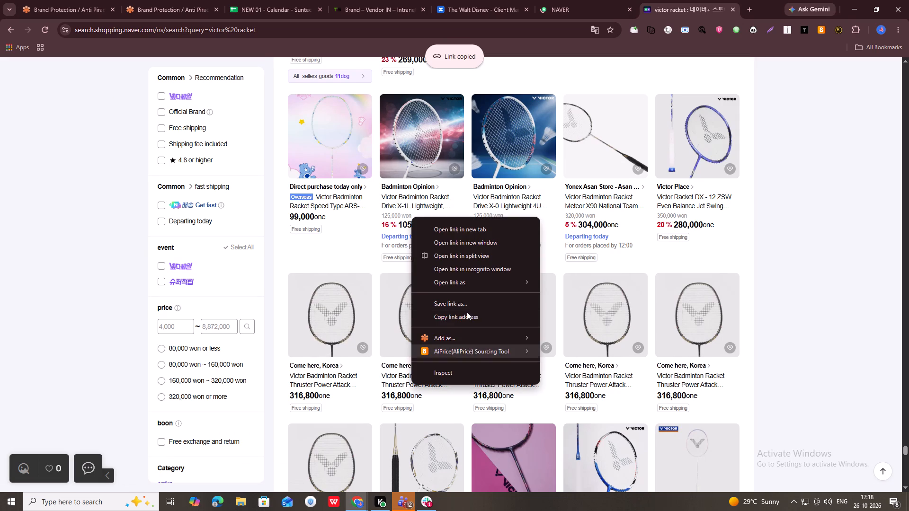
click(467, 313)
key(alt+Tab)
key(ctrl+v)
key(Down)
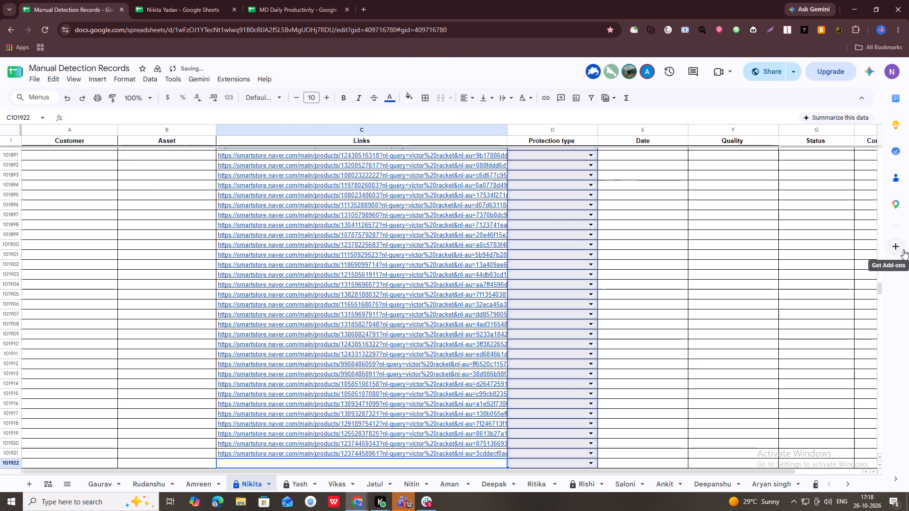
key(alt+Tab)
Copy the link of the third Come here, Korea Thruster Power Attack racket listing into cell C101922.
right_click(515, 376)
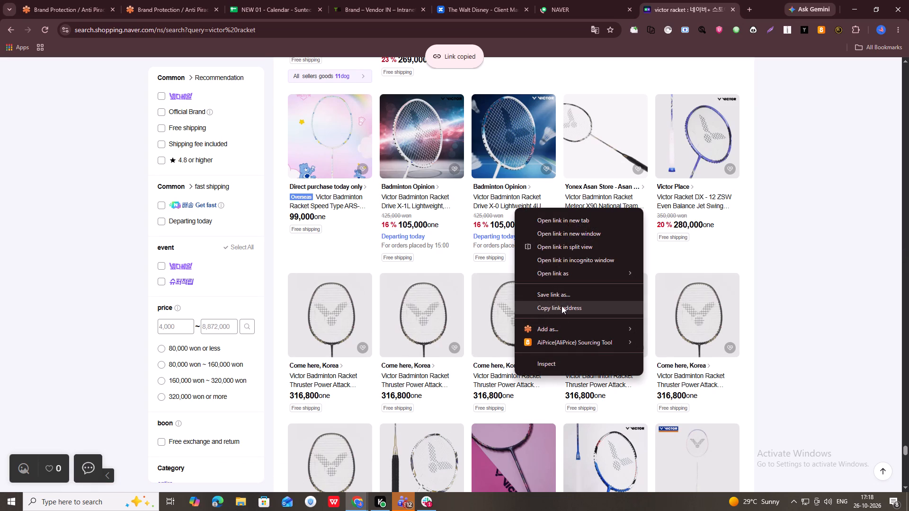
click(561, 306)
key(alt+Tab)
key(ctrl+v)
key(Down)
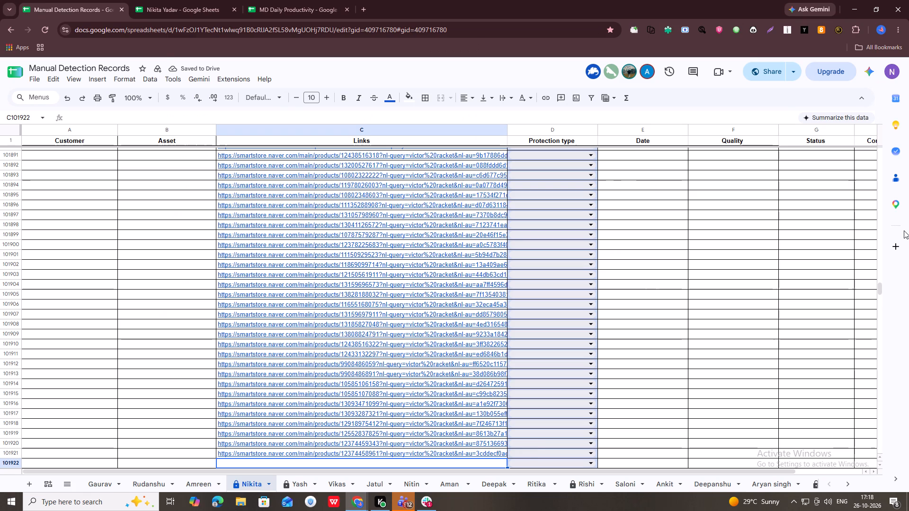
key(alt+Tab)
Copy the link of the fourth Come here, Korea Thruster Power Attack racket listing into cell C101923.
right_click(592, 377)
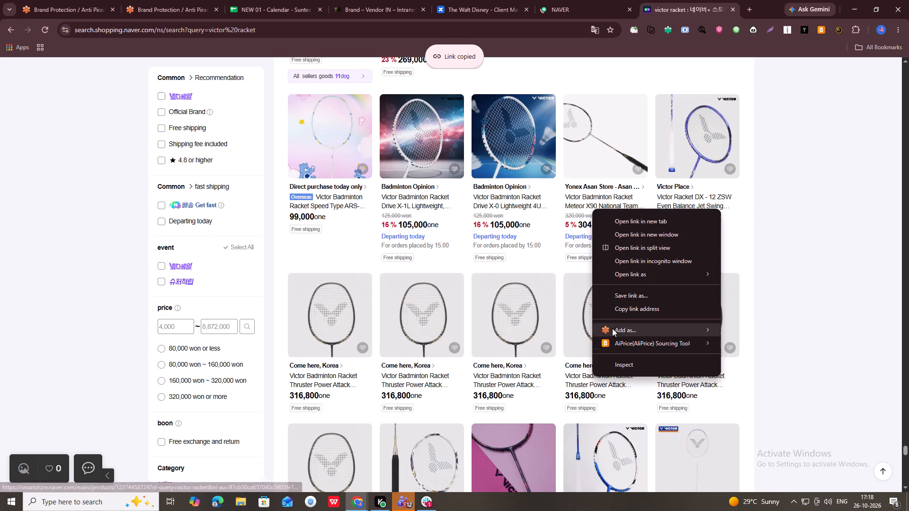
click(621, 309)
key(alt+Tab)
key(Down)
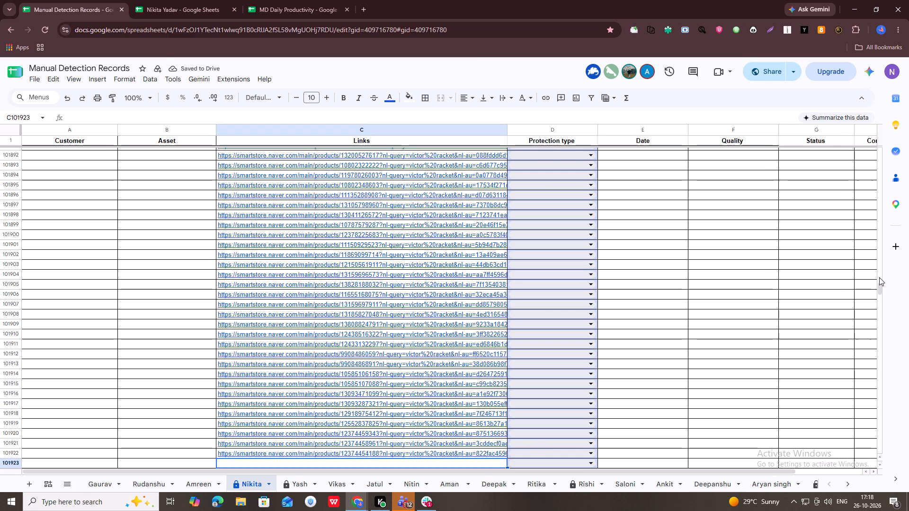
key(ctrl+v)
key(Down)
key(alt+Tab)
key(Right)
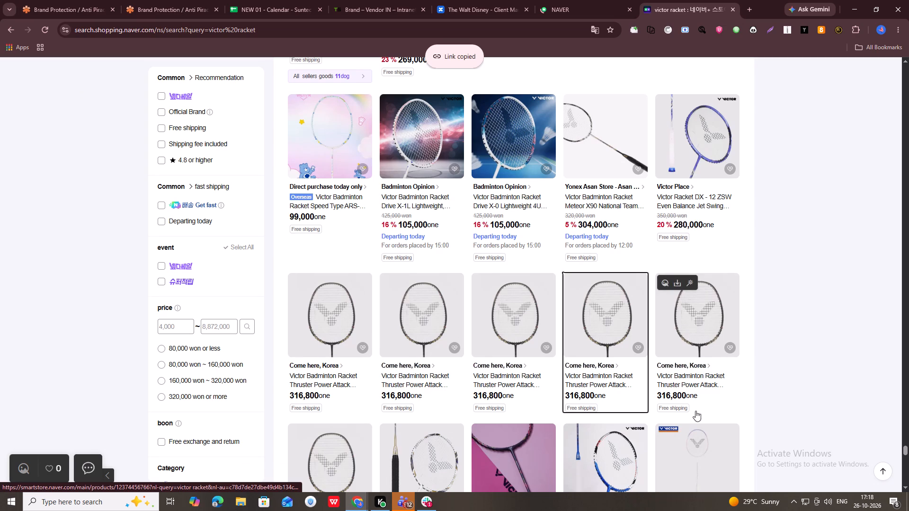
Copy the link of the fifth Come here, Korea Thruster Power Attack racket listing into cell C101924 and check the count of collected links.
right_click(691, 383)
click(738, 311)
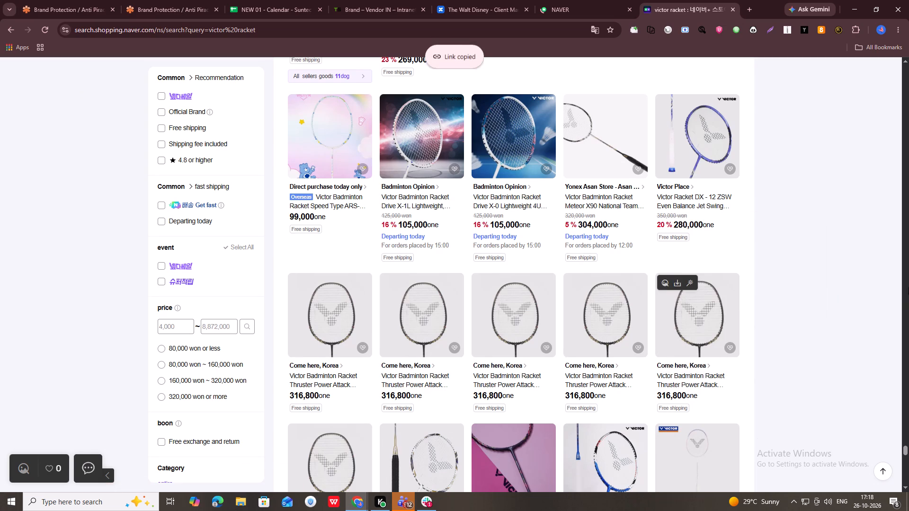
key(alt+Tab)
key(ctrl+v)
key(ctrl+shift+Up)
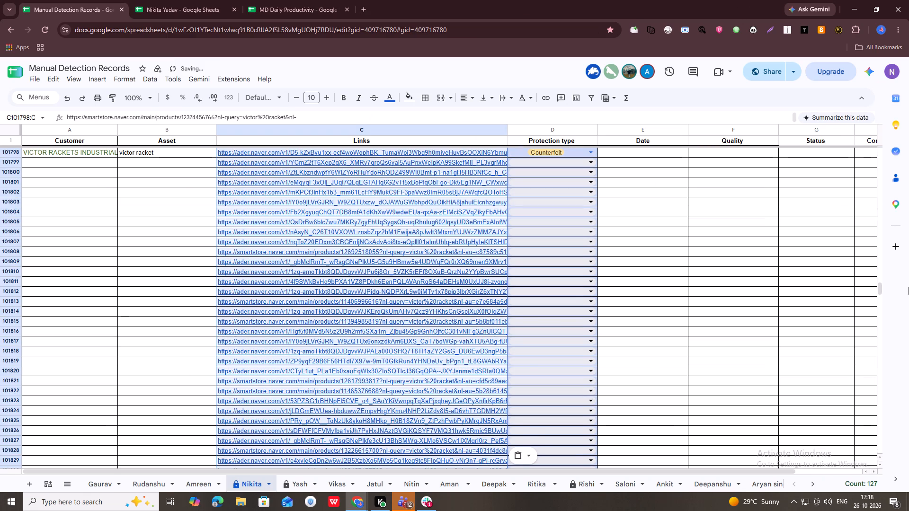
key(Down)
key(alt+Tab)
Copy the link of the sixth Come here, Korea Thruster Power Attack listing, beside Mega Sports Mall's racket, into cell C101925.
key(Down)
scroll(867, 303, down, 5)
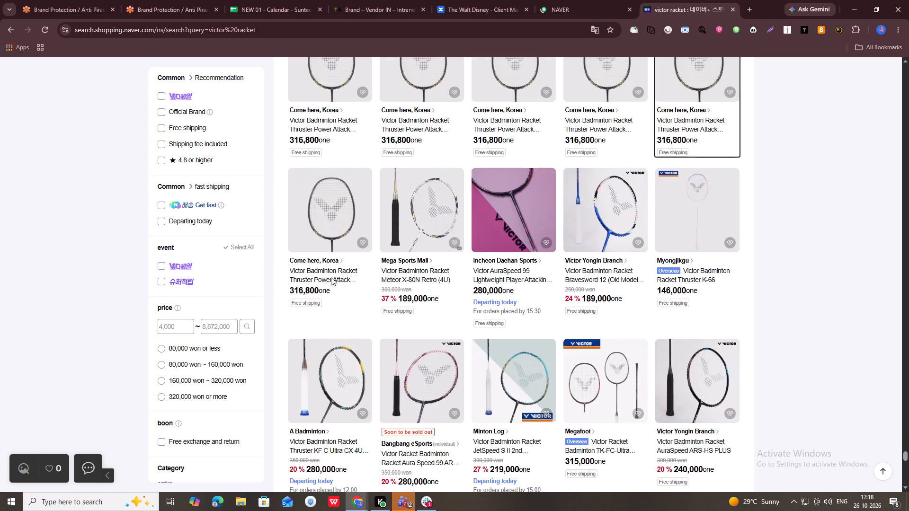
right_click(322, 274)
click(343, 373)
key(alt+Tab)
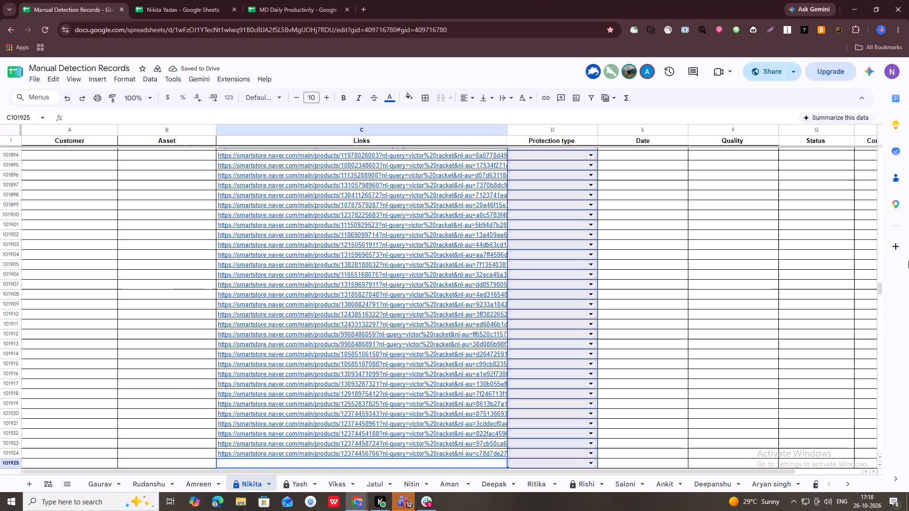
key(ctrl+v)
key(Down)
key(alt+Tab)
Copy the link of Mega Sports Mall's Victor Meteor X-80N Retro (4U) racket listing into cell C101926.
right_click(426, 271)
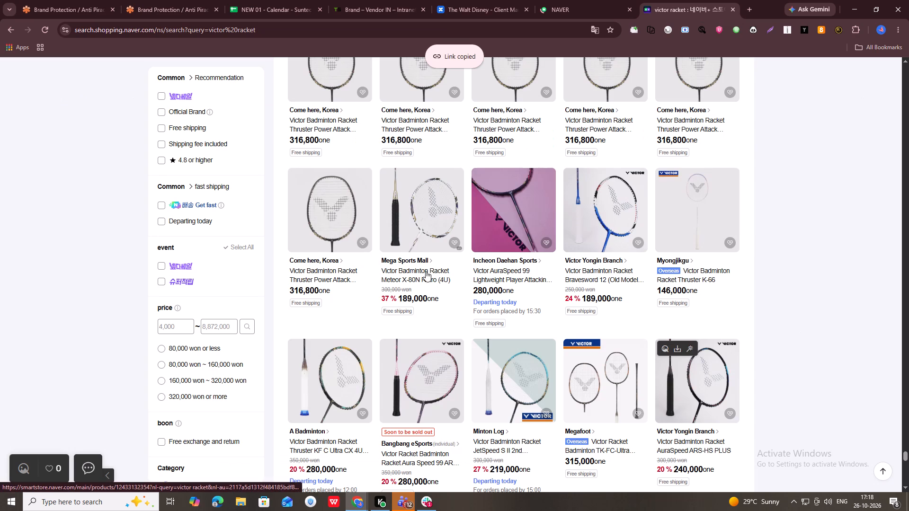
click(465, 370)
key(alt+Tab)
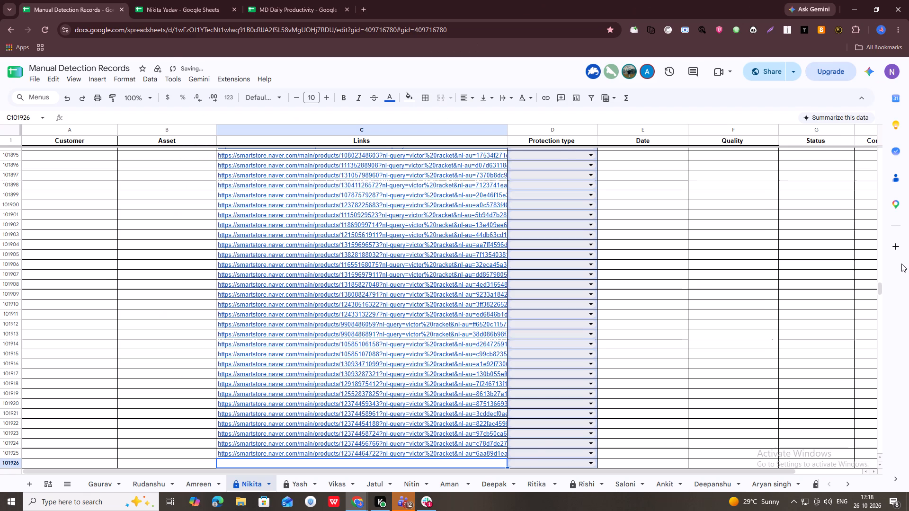
key(ctrl+v)
key(Down)
key(alt+Tab)
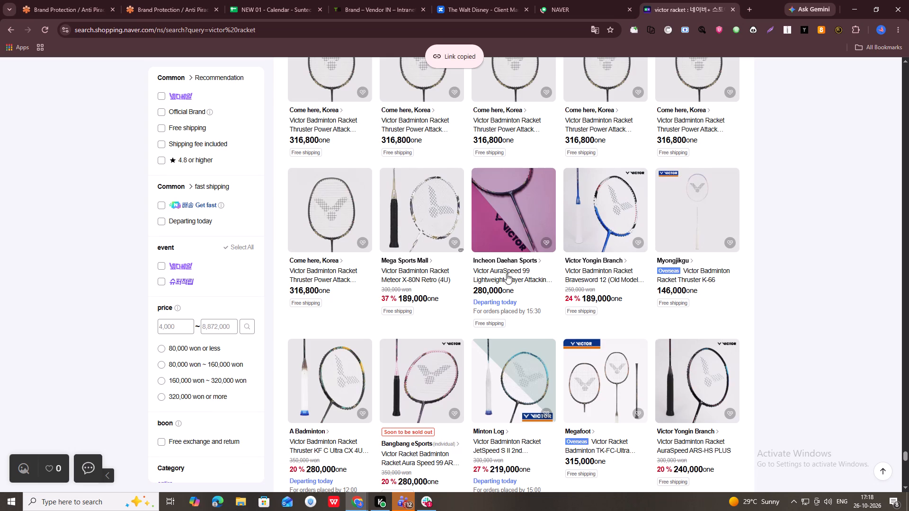
Copy the link of Incheon Daehan Sports's Victor AuraSpeed 99 Lightweight racket listing into cell C101927.
right_click(507, 273)
click(538, 373)
key(alt+Tab)
key(ctrl+v)
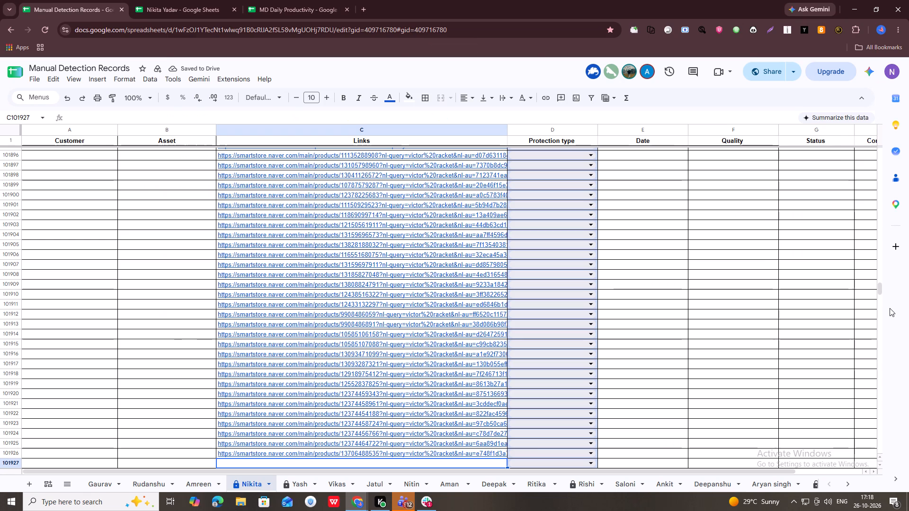
key(Down)
key(alt+Tab)
Copy the link of Victor Yongin Branch's Victor Bravesword 12 racket listing into cell C101928 of the Nikita sheet.
right_click(609, 277)
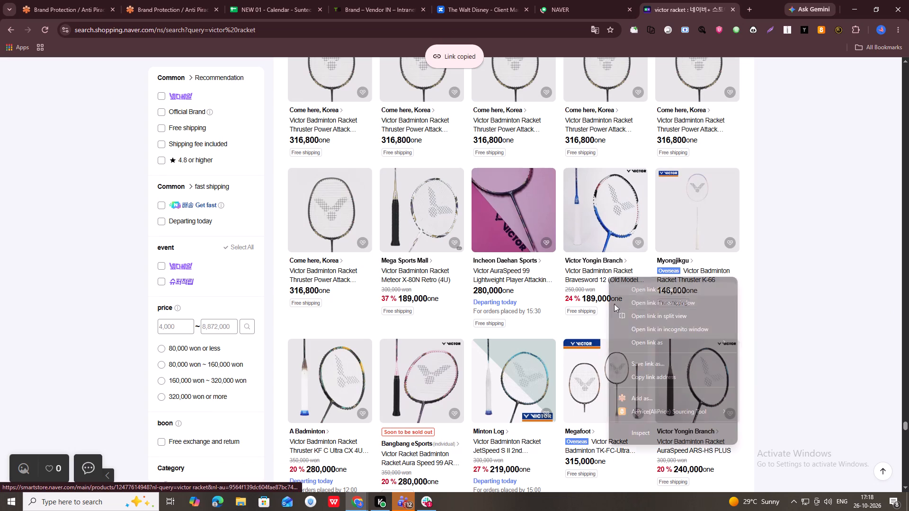
click(636, 374)
key(alt+Tab)
key(ctrl+v)
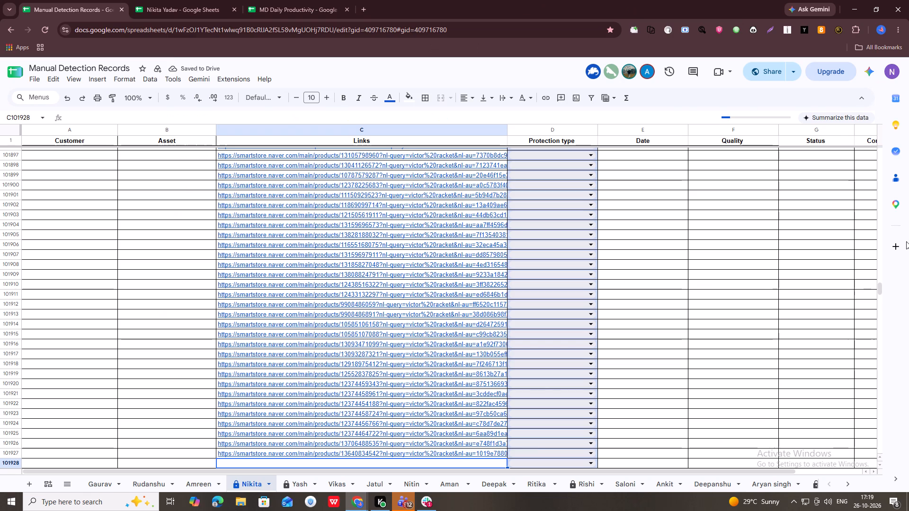
key(Down)
key(alt+Tab)
Copy the link of Myongjikgu's overseas Victor Thruster K-66 racket listing into cell C101929.
right_click(693, 278)
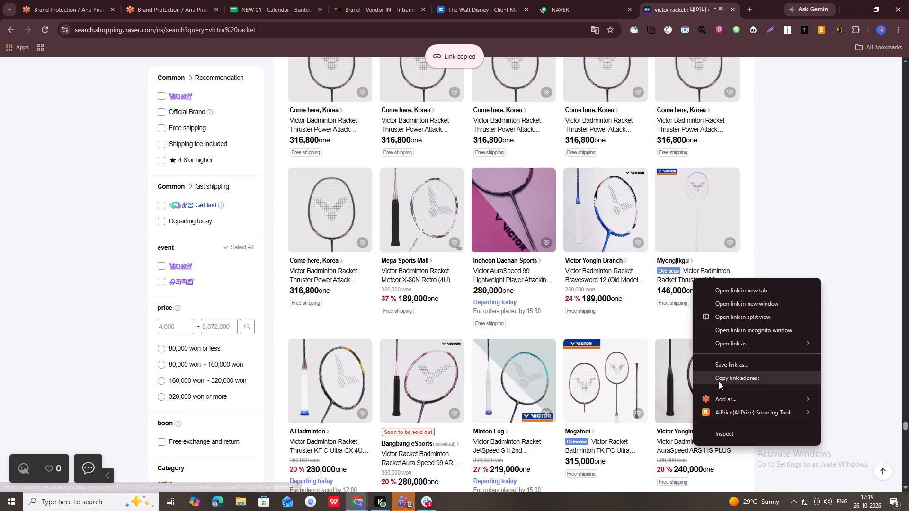
click(723, 377)
key(alt+Tab)
key(ctrl+v)
key(Down)
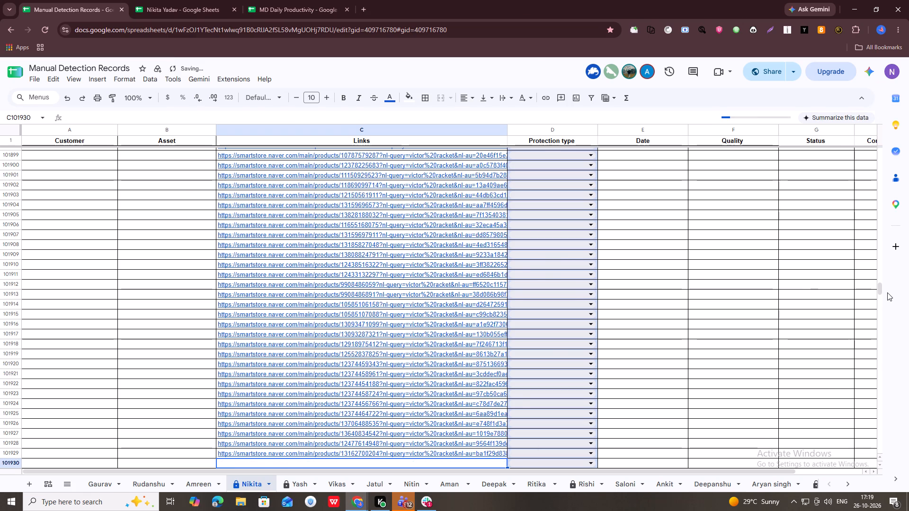
key(alt+Tab)
Copy the link of A Badminton's Victor Thruster KF C Ultra CX 4U racket listing into cell C101930.
scroll(887, 292, down, 4)
right_click(320, 259)
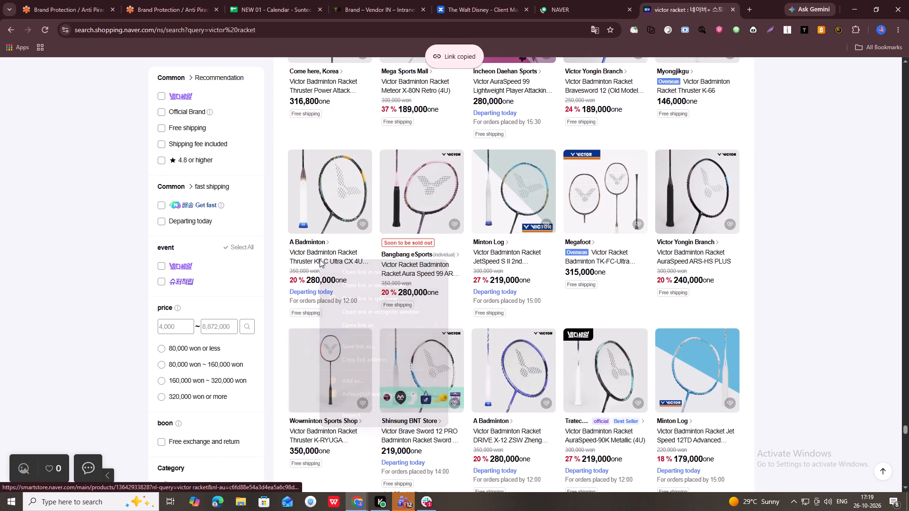
click(346, 355)
key(alt+Tab)
key(ctrl+v)
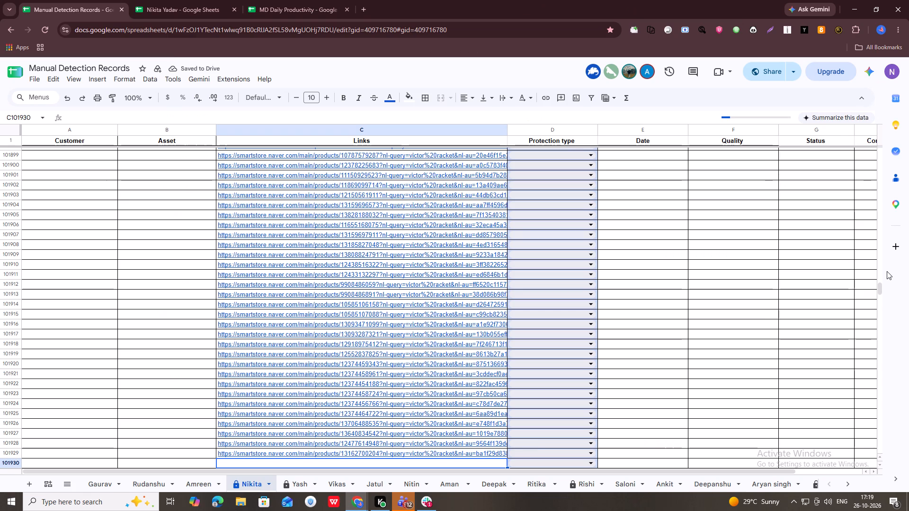
key(Down)
key(alt+Tab)
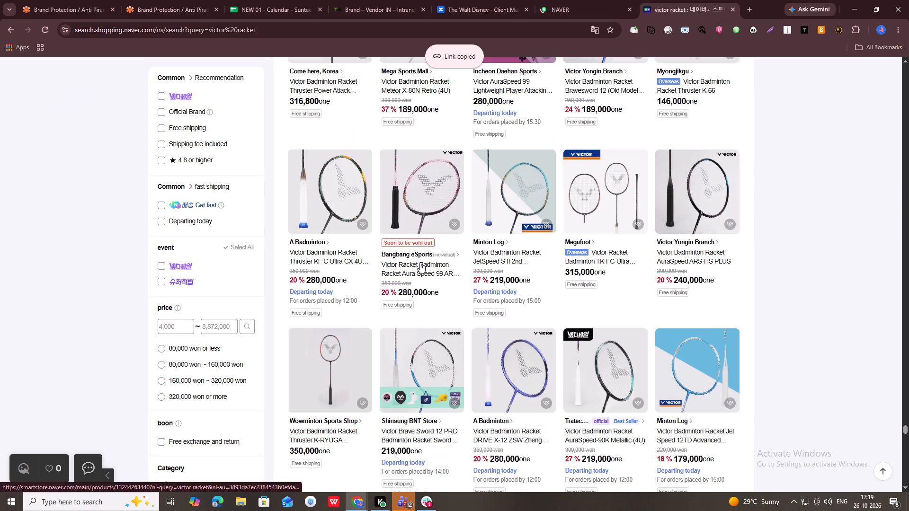
Copy the link of Bangbang eSports's Victor Aura Speed 99 racket listing into cell C101931 and check the count of collected links.
right_click(420, 263)
click(444, 359)
key(alt+Tab)
key(ctrl+v)
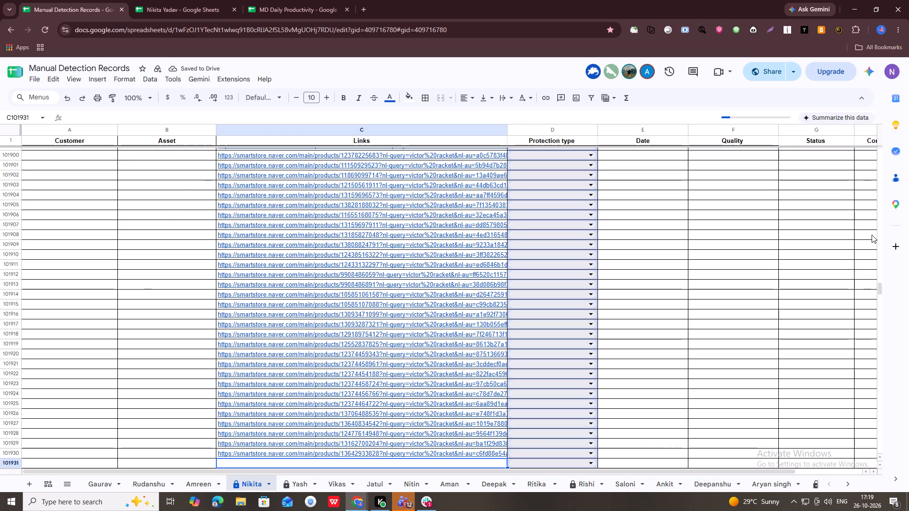
key(Down)
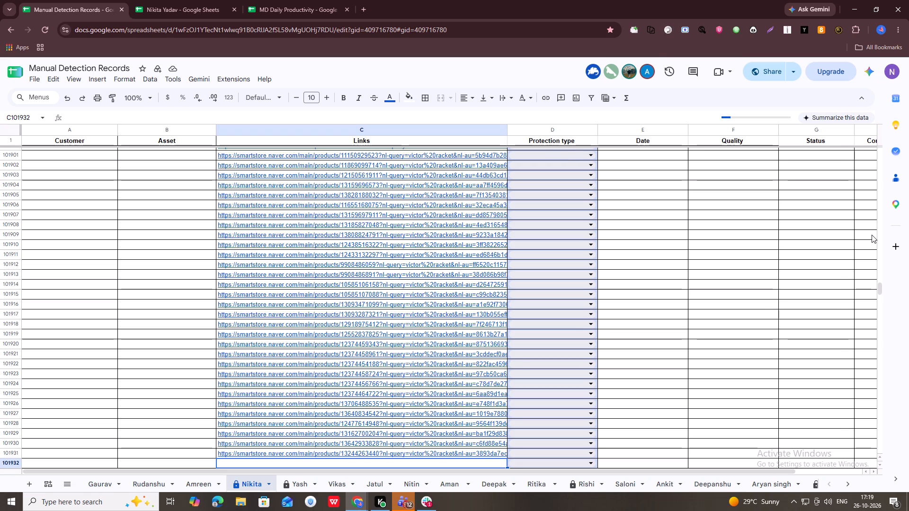
key(Up)
key(ctrl+shift+Up)
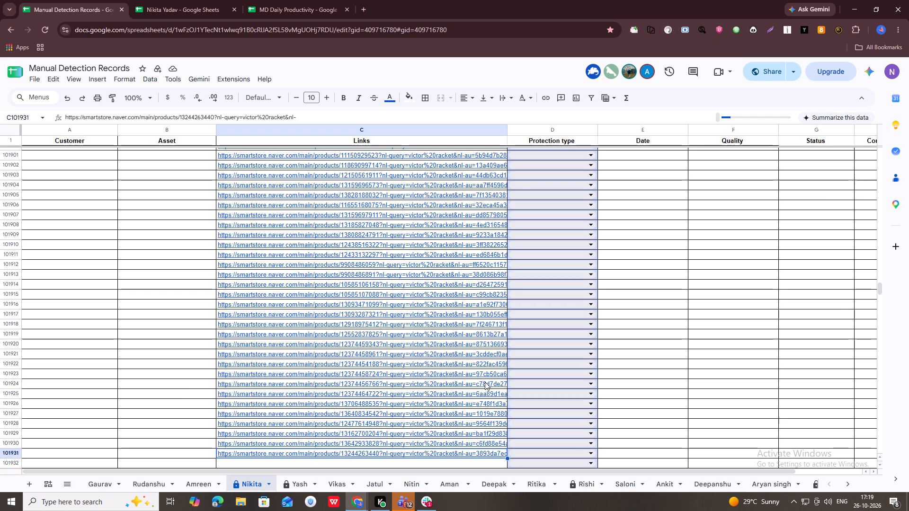
key(Down)
key(alt+Tab)
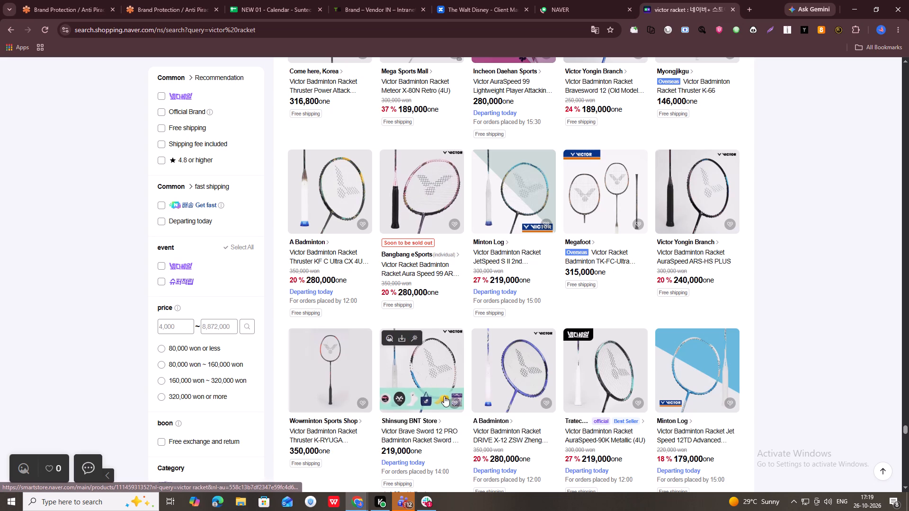
Copy the link of Minton Log's Victor JetSpeed S II racket listing into cell C101932.
key(Right)
right_click(508, 251)
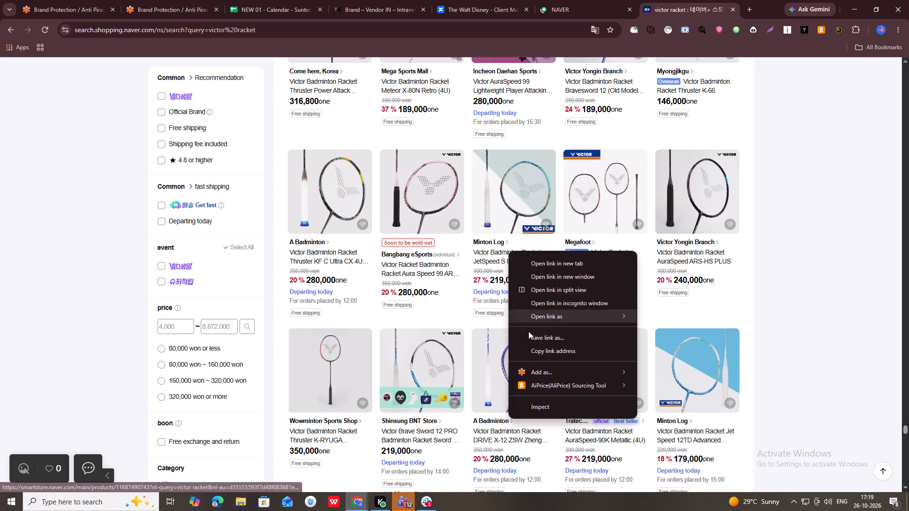
click(540, 352)
key(alt+Tab)
key(ctrl+v)
key(Down)
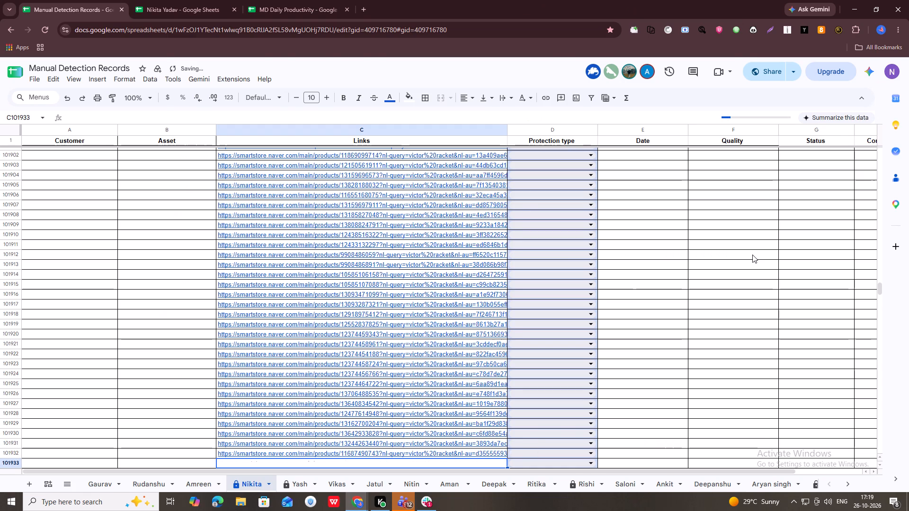
key(alt+Tab)
Copy the link of Megafoot's overseas Victor TK-FC-Ultra racket listing into cell C101933.
right_click(598, 256)
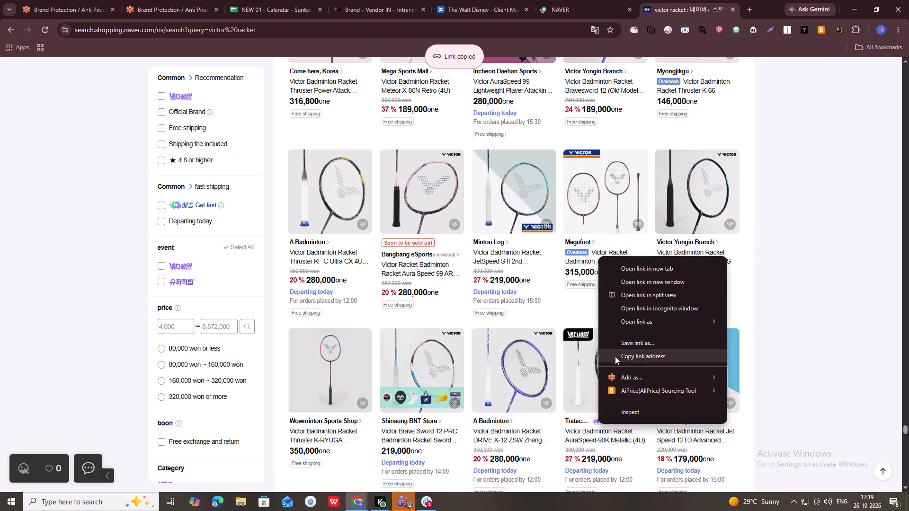
click(615, 356)
key(alt+Tab)
key(ctrl+v)
key(Down)
key(alt+Tab)
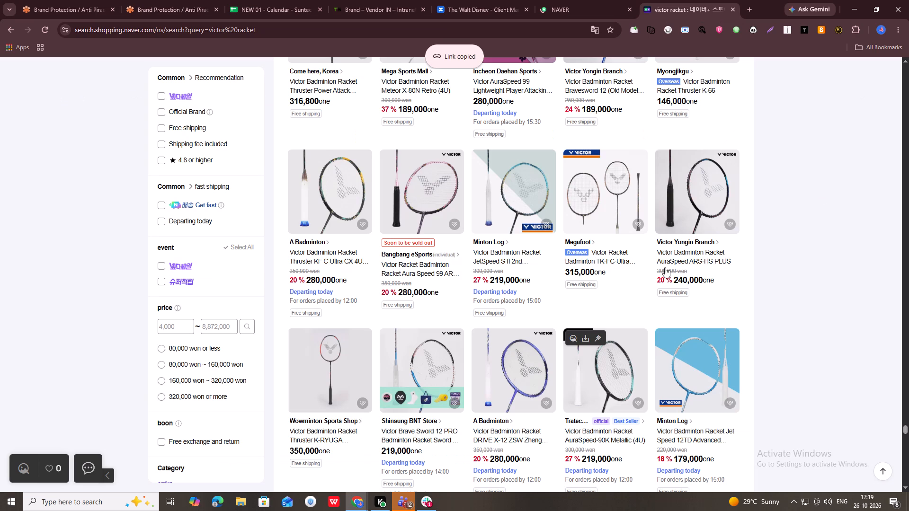
Copy the link of Victor Yongin Branch's Victor AuraSpeed ARS-HS PLUS racket listing into cell C101934.
right_click(692, 256)
click(710, 360)
key(alt+Tab)
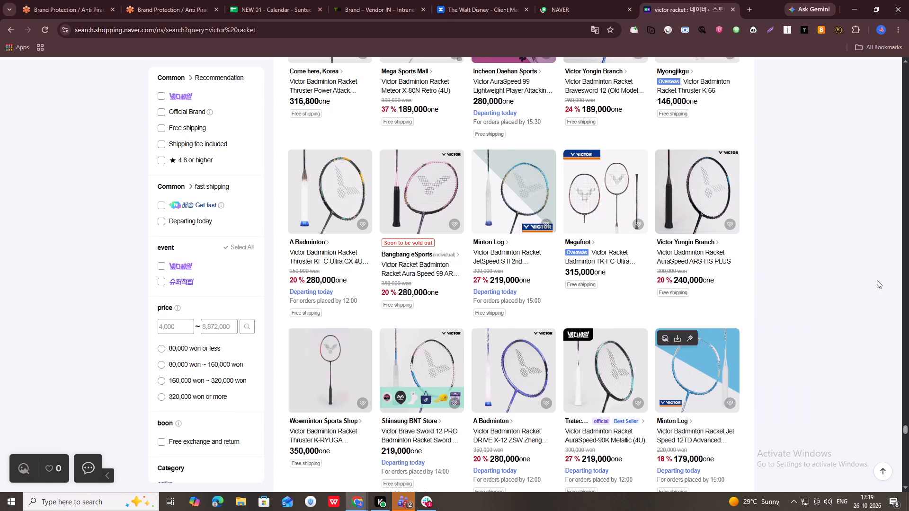
key(ctrl+v)
key(Down)
key(alt+Tab)
Copy the link of Wowminton Sports Shop's 350,000 won Victor Thruster K-RYUGA racket listing into cell C101935.
scroll(704, 373, down, 3)
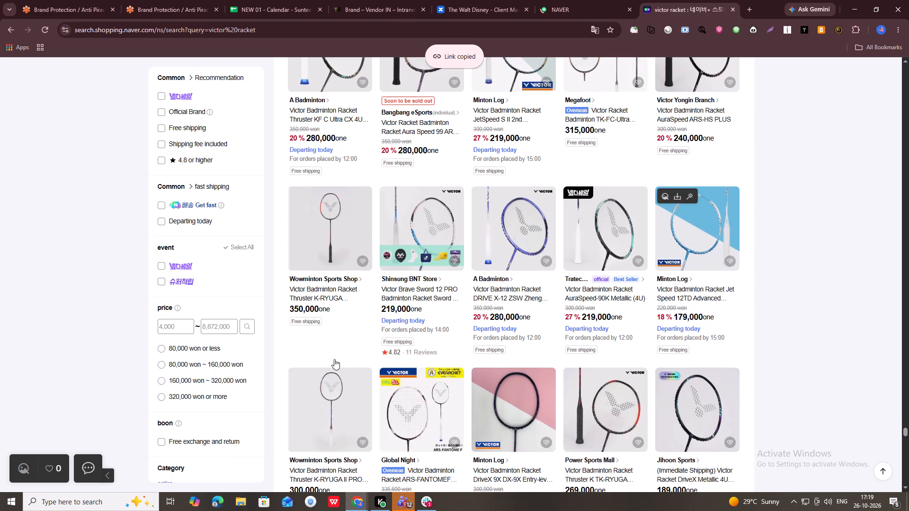
right_click(332, 291)
click(365, 392)
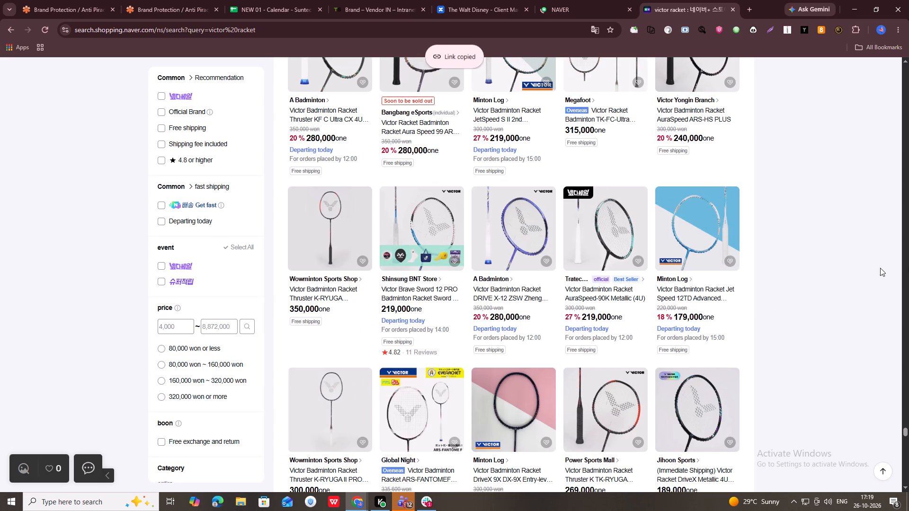
key(alt+Tab)
key(ctrl+v)
key(Down)
key(alt+Tab)
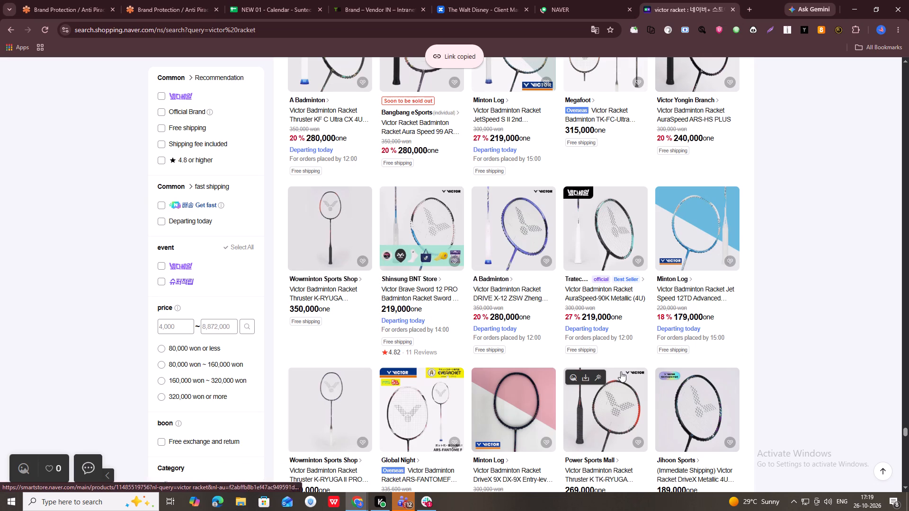
Copy the link of Shinsung BNT Store's Victor Brave Sword 12 PRO racket listing into cell C101936.
right_click(428, 295)
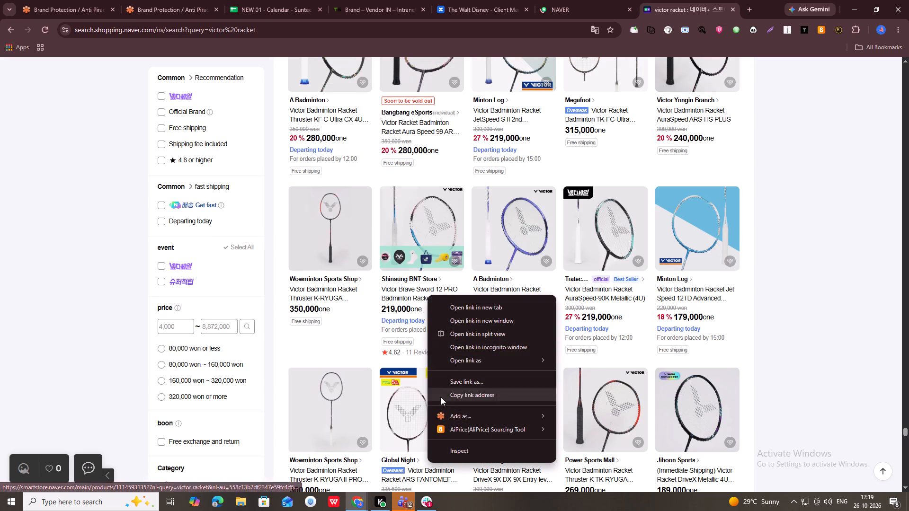
click(462, 394)
key(alt+Tab)
key(ctrl+v)
key(Down)
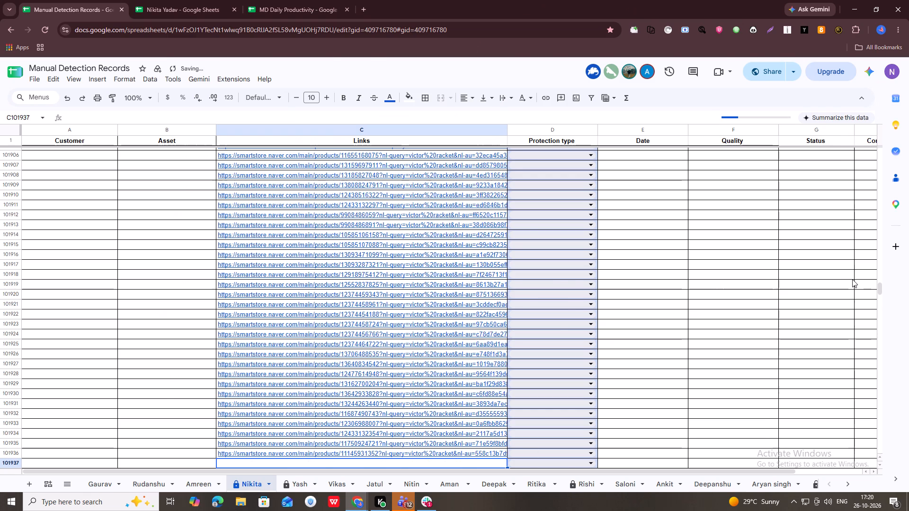
key(alt+Tab)
Copy the link of A Badminton's Victor DRIVE X-12 ZSW racket listing into cell C101937.
right_click(515, 291)
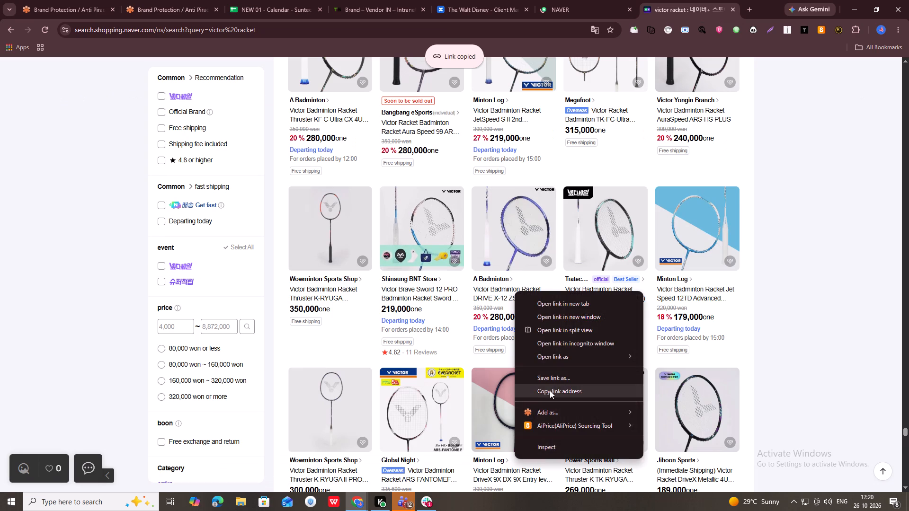
click(550, 390)
key(alt+Tab)
key(ctrl+v)
key(Down)
key(alt+Tab)
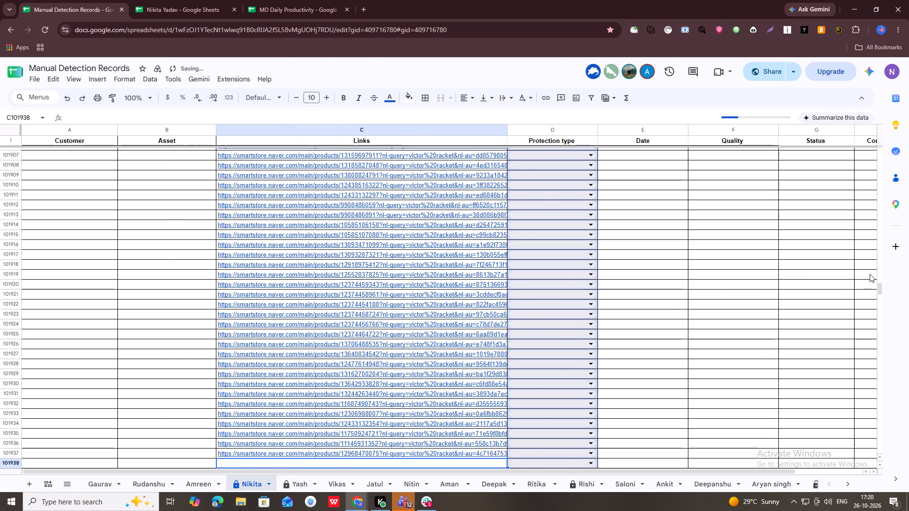
Copy the link of the official Best Seller store's Victor AuraSpeed-90K Metallic (4U) racket listing into cell C101938.
key(Right)
right_click(599, 297)
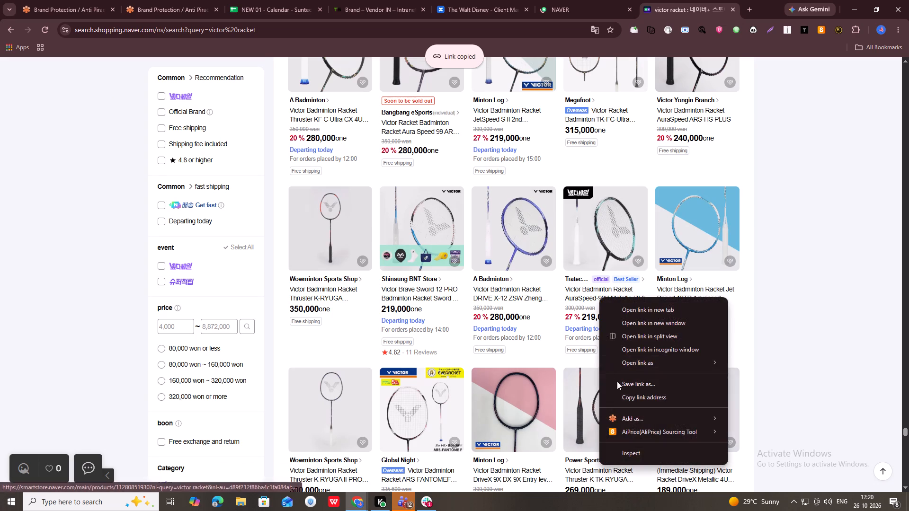
click(620, 391)
key(alt+Tab)
key(ctrl+v)
key(Down)
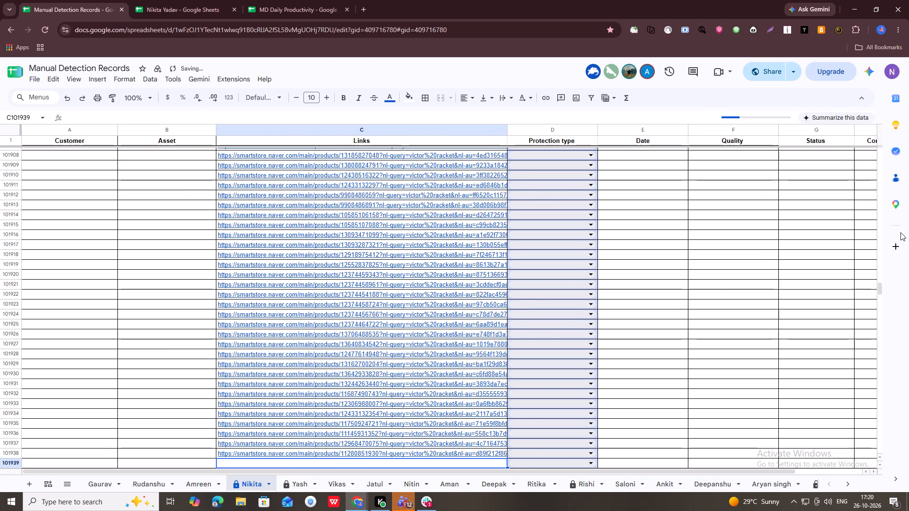
key(alt+Tab)
Copy the link of Minton Log's Victor Jet Speed 12TD Advanced racket listing into cell C101939.
right_click(703, 293)
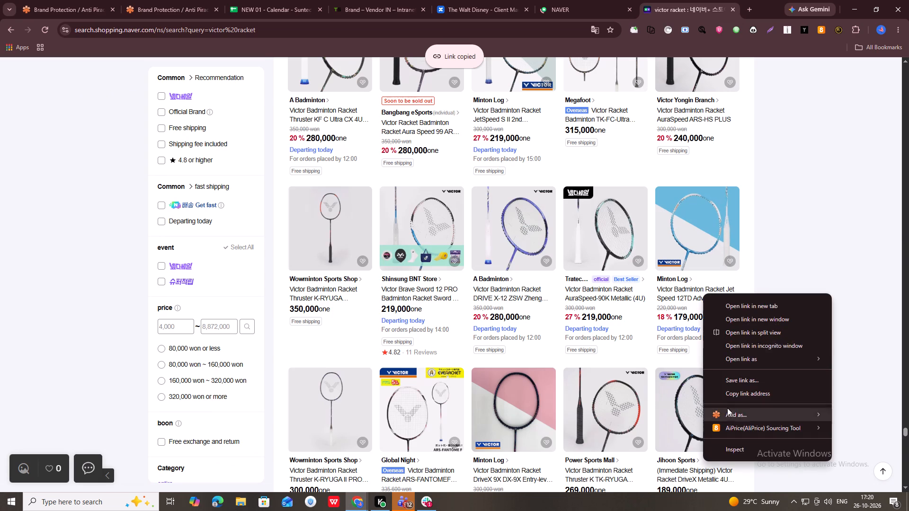
click(734, 393)
key(alt+Tab)
key(ctrl+v)
key(Down)
key(alt+Tab)
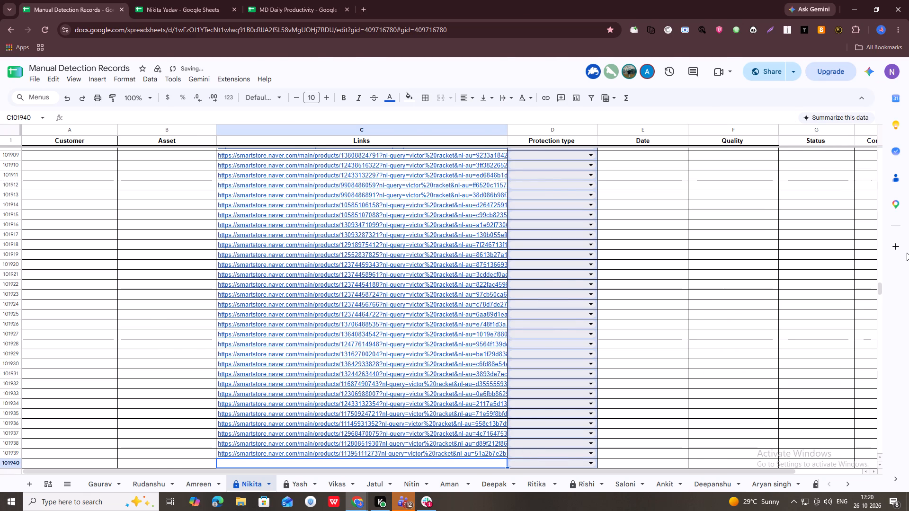
Copy the link of Wowminton Sports Shop's Victor Thruster K-RYUGA II PRO listing into cell C101940 and check the count of collected links.
scroll(678, 319, down, 4)
right_click(329, 277)
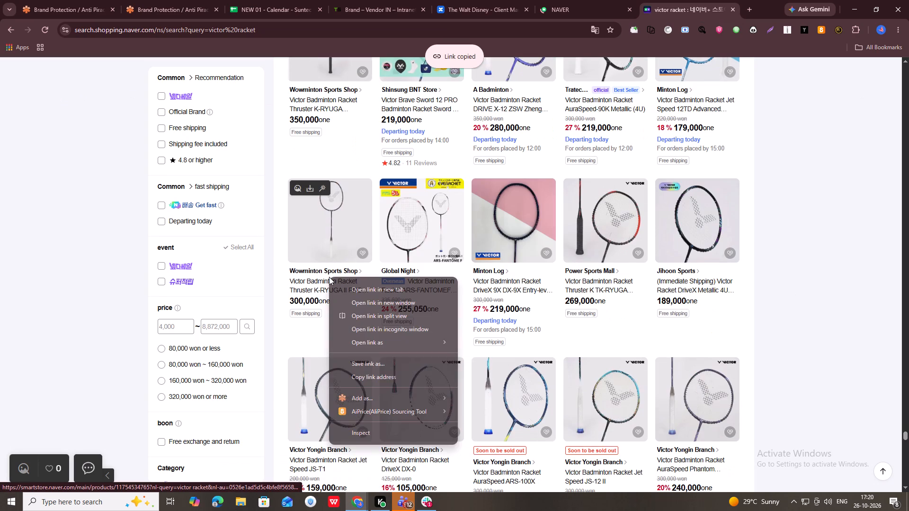
click(364, 375)
key(alt+Tab)
key(ctrl+v)
key(ctrl+shift+Up)
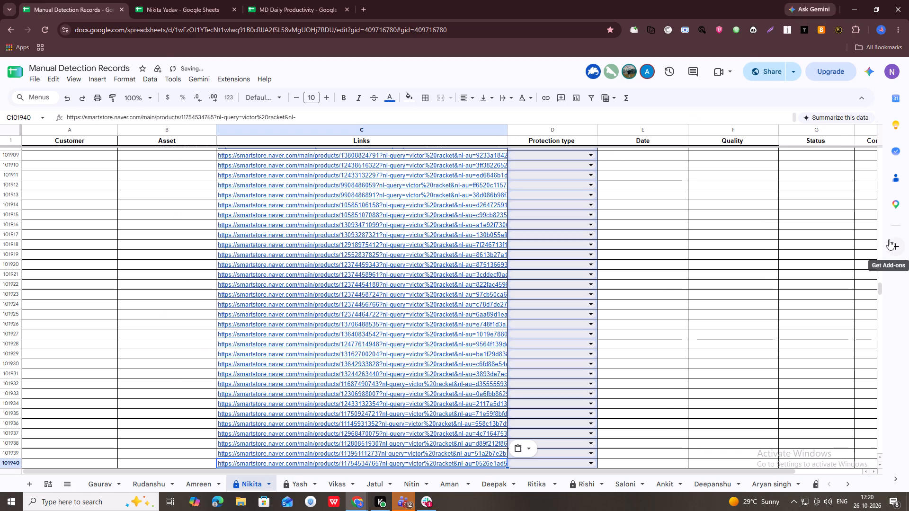
key(Down)
key(alt+Tab)
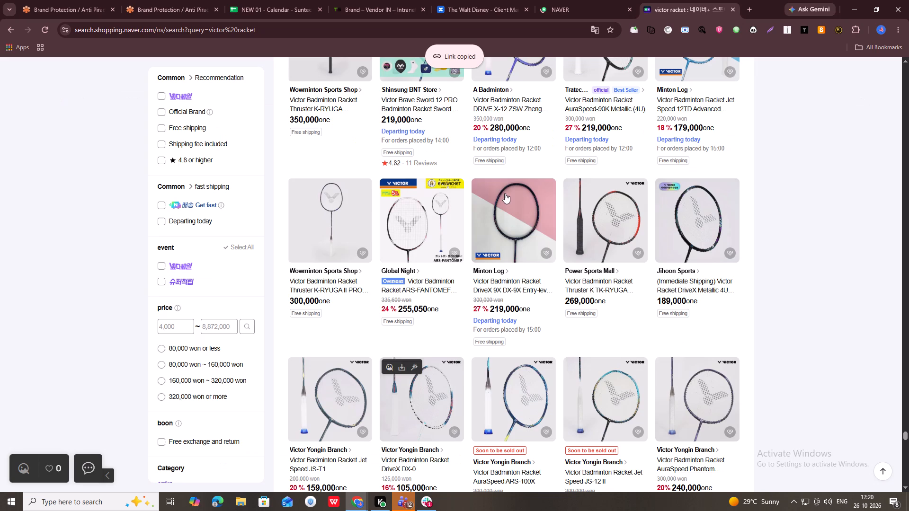
Copy the link of Global Night's overseas Victor ARS-FANTOMEF racket listing into cell C101941.
right_click(429, 291)
click(450, 390)
key(alt+Tab)
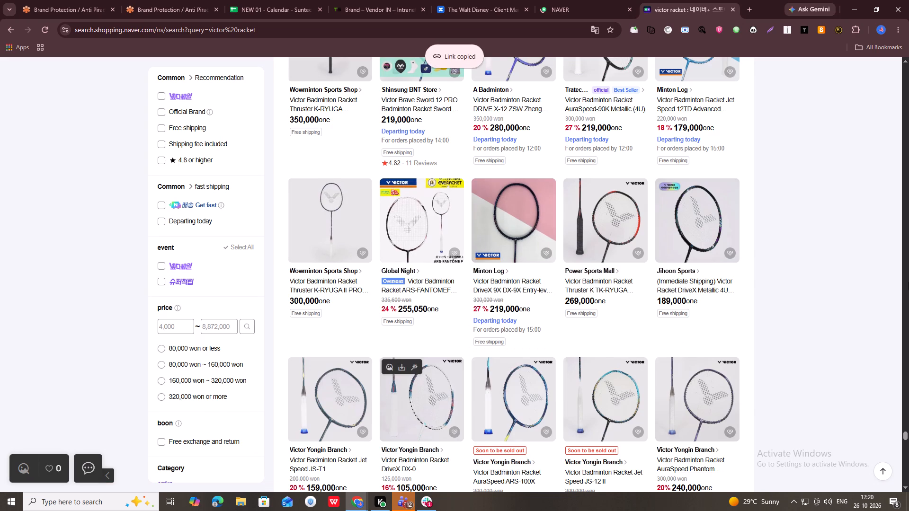
key(ctrl+v)
key(Down)
key(alt+Tab)
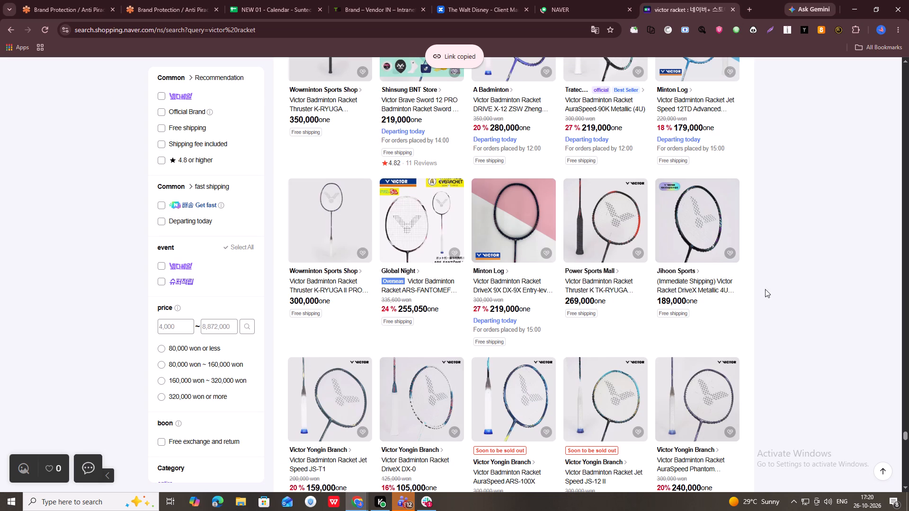
Copy the link of Minton Log's Victor DriveX 9X DX-9X racket listing into cell C101942.
right_click(514, 287)
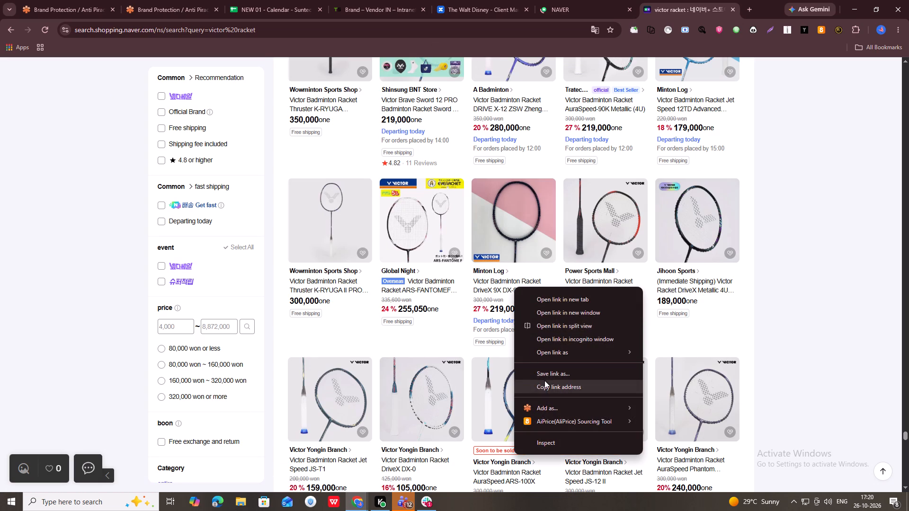
click(544, 380)
key(alt+Tab)
key(ctrl+v)
key(Down)
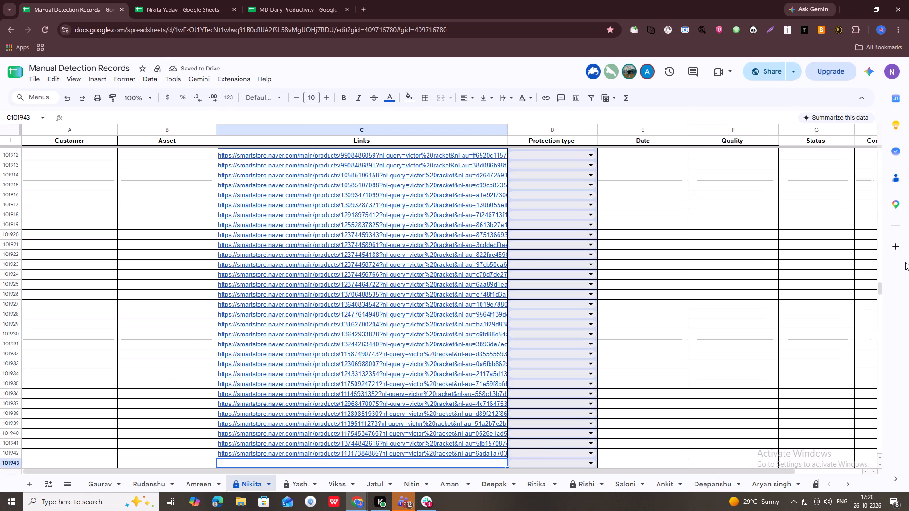
key(alt+Tab)
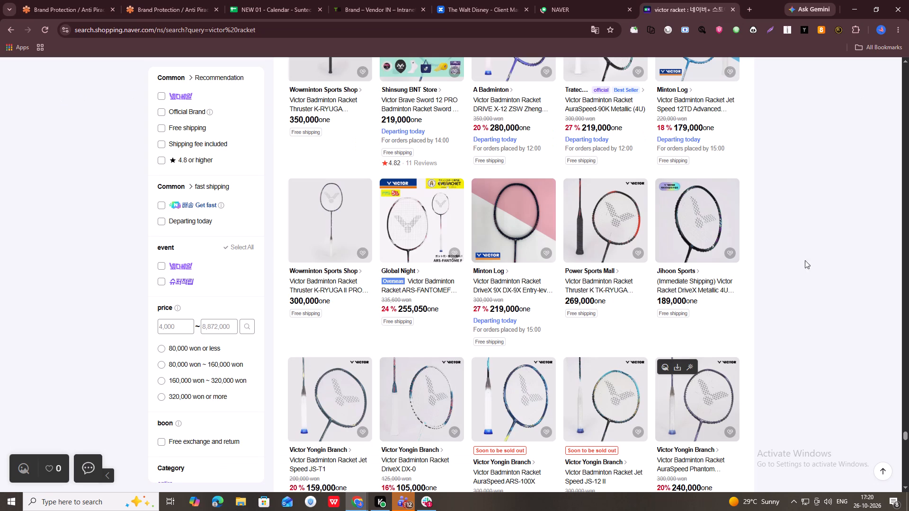
Copy the link of Power Sports Mall's Victor Thruster K TK-RYUGA racket listing into cell C101943.
right_click(623, 282)
click(643, 385)
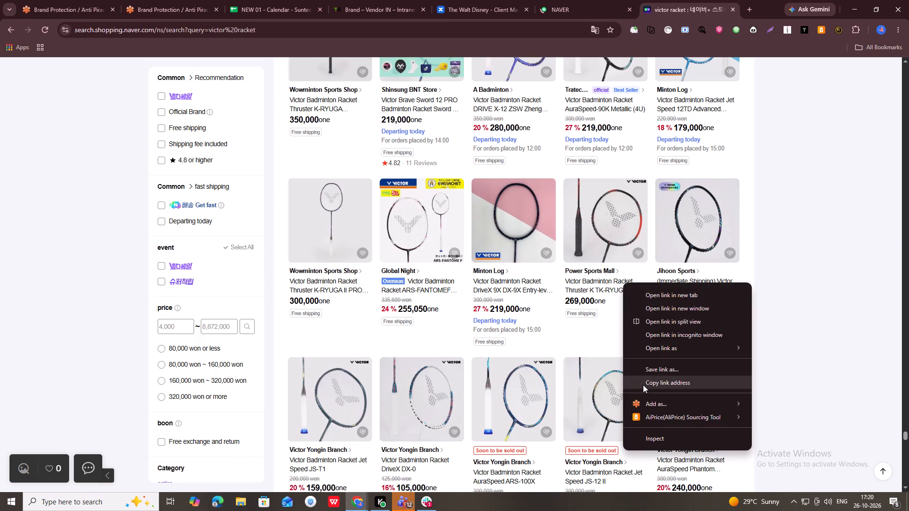
key(alt+Tab)
key(ctrl+v)
key(Down)
key(alt+Tab)
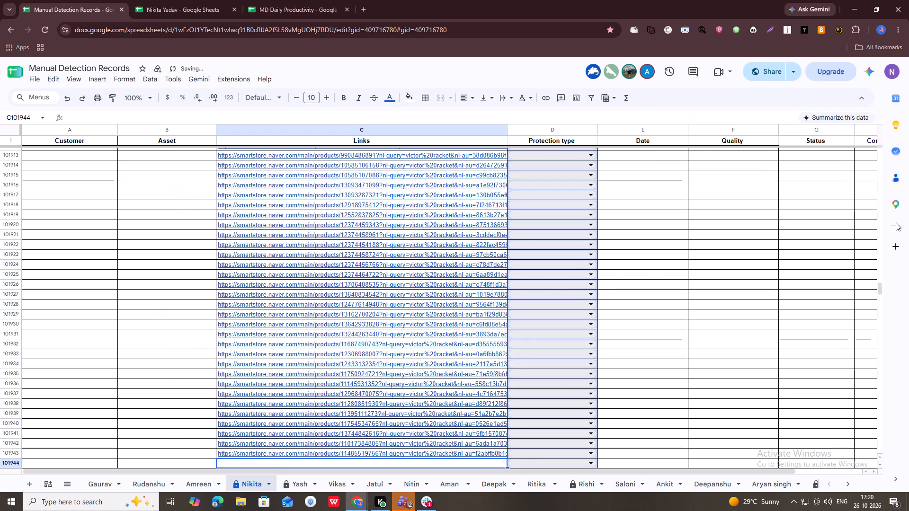
key(Right)
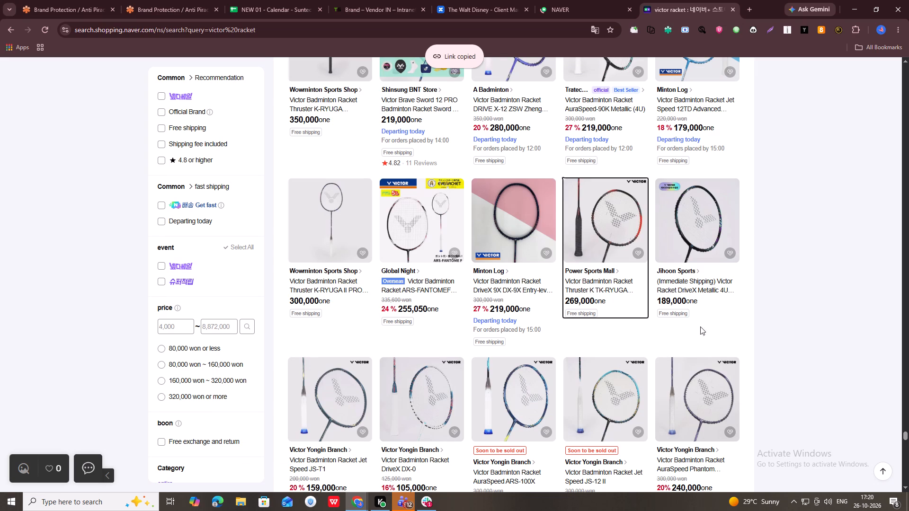
Copy the link of Jihoon Sports' Victor DriveX Metallic 4U racket listing into cell C101944 and check the count of collected links.
right_click(707, 282)
click(738, 380)
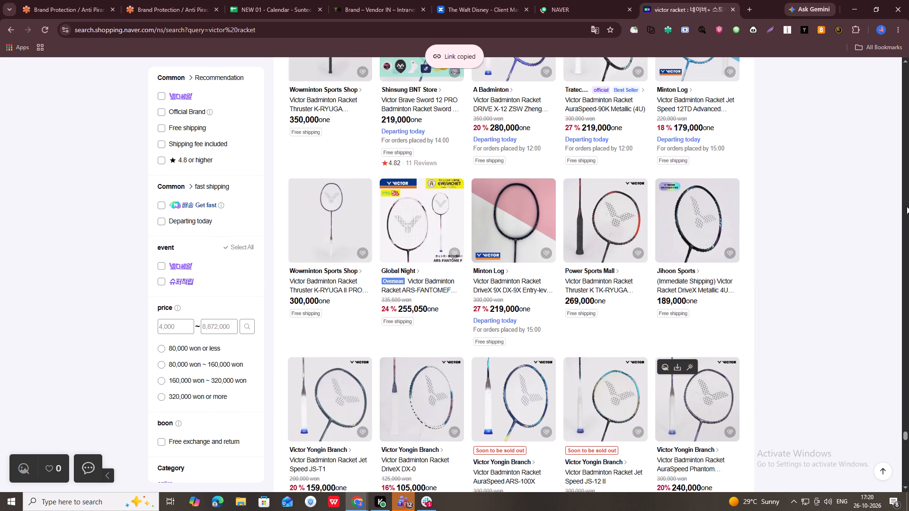
key(alt+Tab)
key(ctrl+v)
key(ctrl+shift+Up)
key(Down)
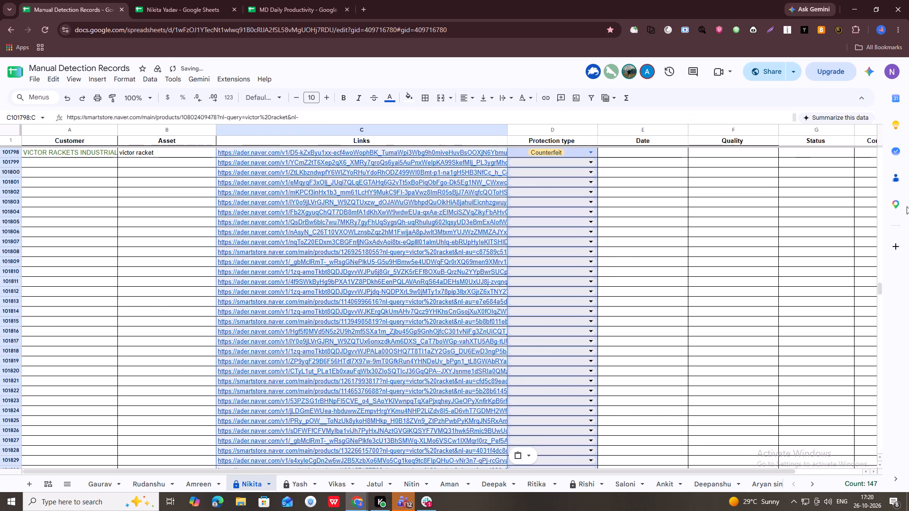
key(alt+Tab)
Copy the link of Victor Yongin Branch's Jet Speed JS-T1 racket listing into cell C101945.
scroll(531, 337, down, 4)
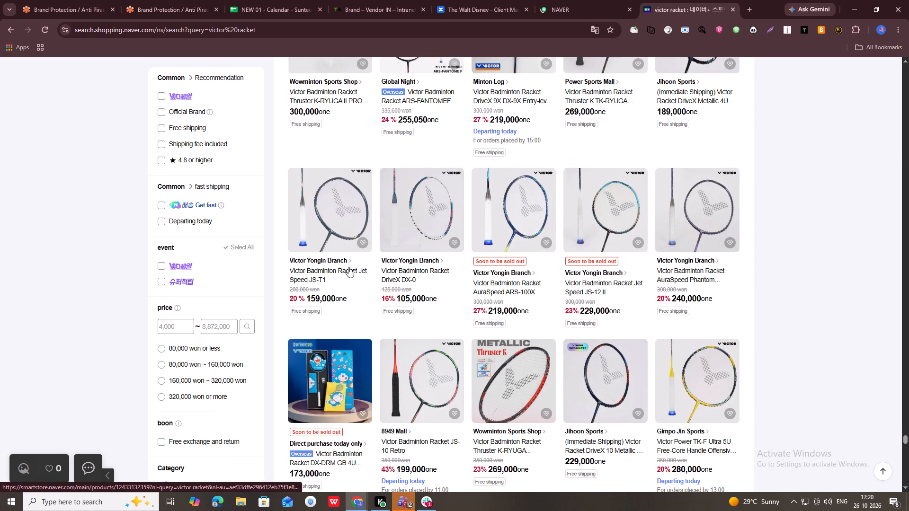
right_click(350, 269)
click(393, 369)
key(alt+Tab)
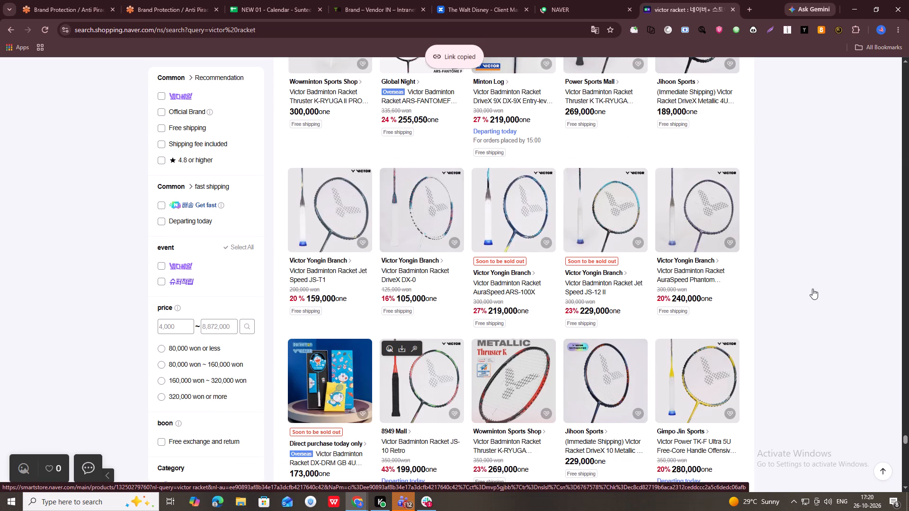
key(ctrl+v)
key(Down)
key(alt+Tab)
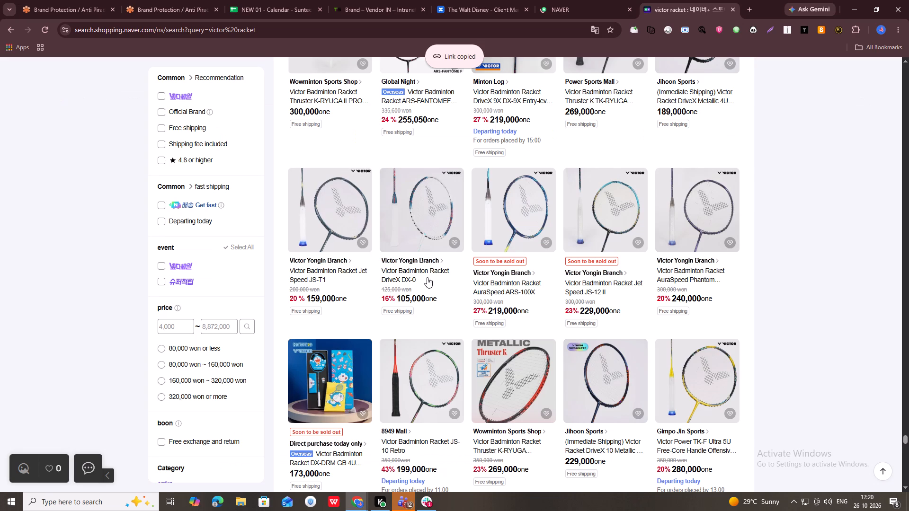
Copy the link of Victor Yongin Branch's DriveX DX-0 racket listing into cell C101946.
right_click(427, 270)
click(448, 368)
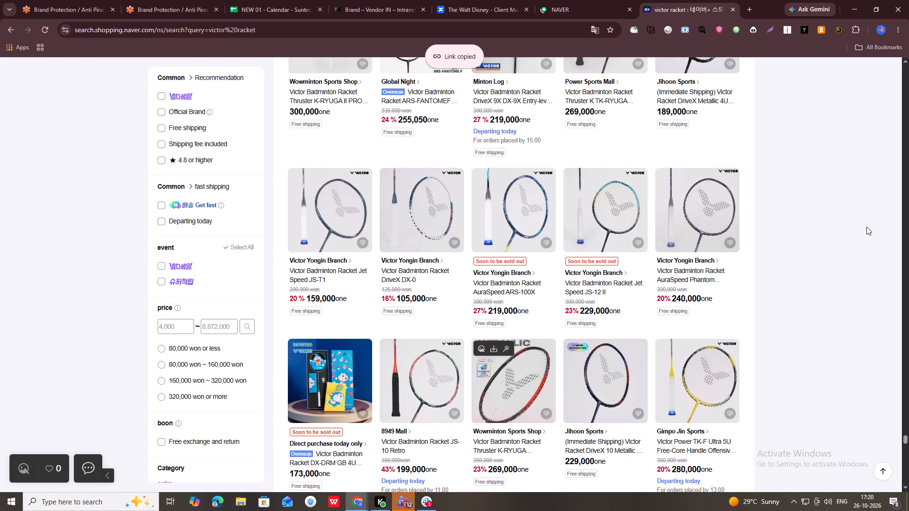
key(alt+Tab)
key(ctrl+v)
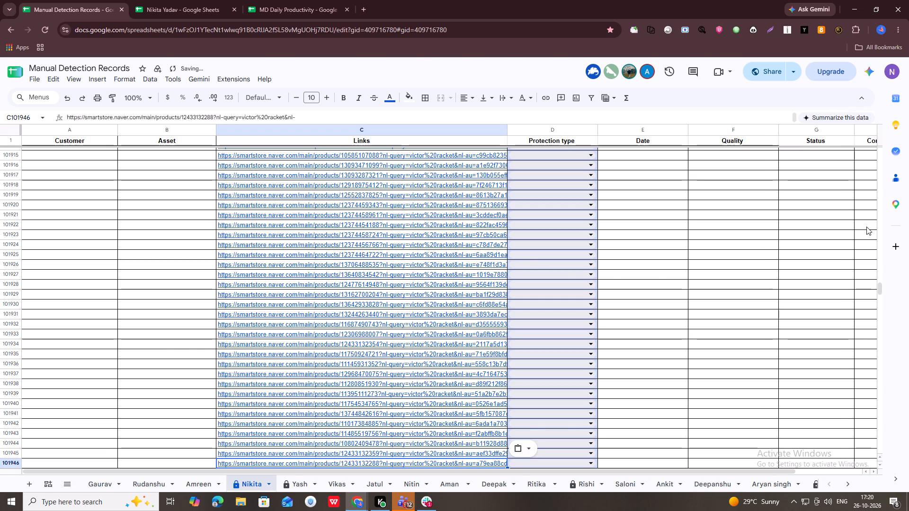
key(Down)
key(alt+Tab)
Copy the link of Victor Yongin Branch's AuraSpeed ARS-100X racket listing into cell C101947.
right_click(506, 290)
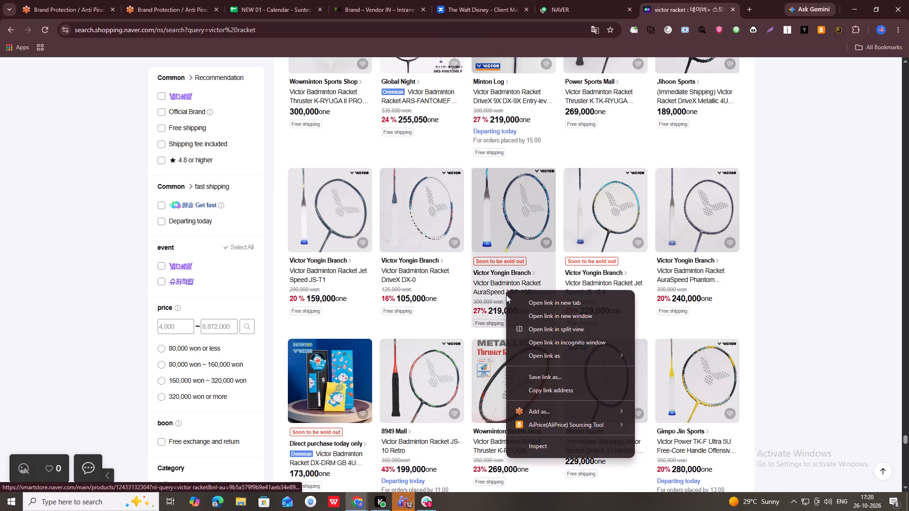
click(533, 390)
key(alt+Tab)
key(ctrl+v)
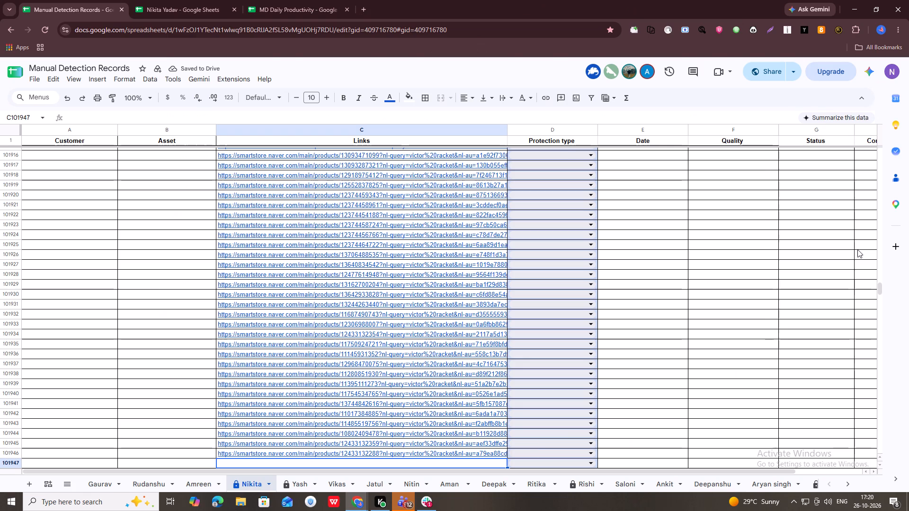
key(Down)
key(alt+Tab)
Copy the link of Victor Yongin Branch's Jet Speed JS-12 II racket listing into cell C101948.
right_click(599, 285)
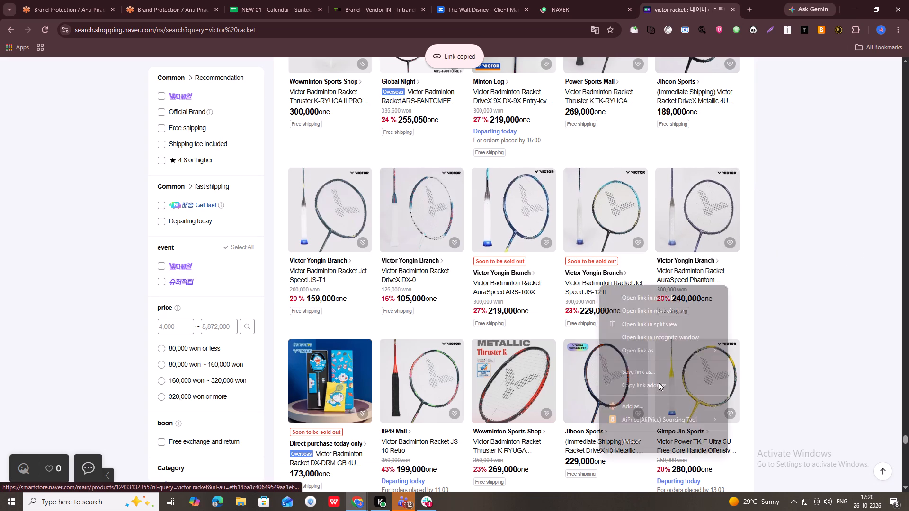
click(649, 385)
key(alt+Tab)
key(ctrl+v)
key(Down)
key(alt+Tab)
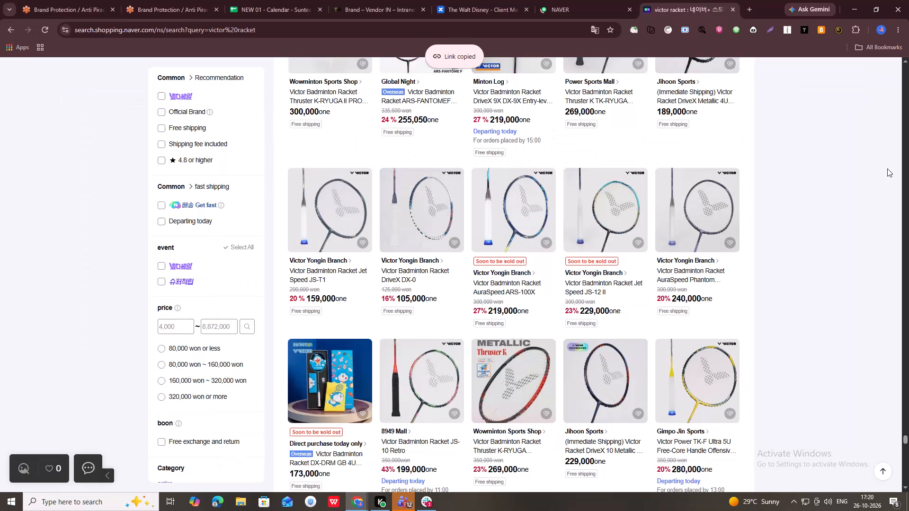
Copy the link of Victor Yongin Branch's AuraSpeed Phantom racket listing into cell C101949 and check the count of collected links.
right_click(681, 275)
click(697, 371)
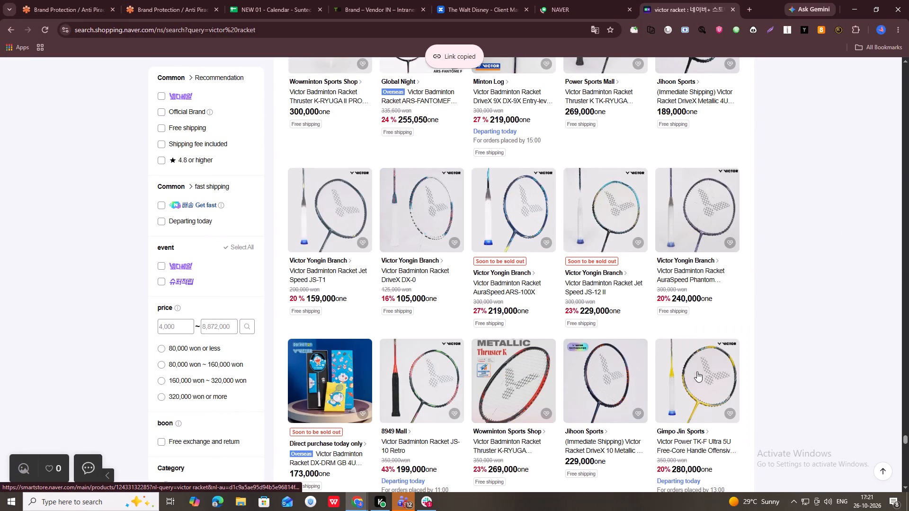
key(alt+Tab)
key(ctrl+v)
key(ctrl+shift+Up)
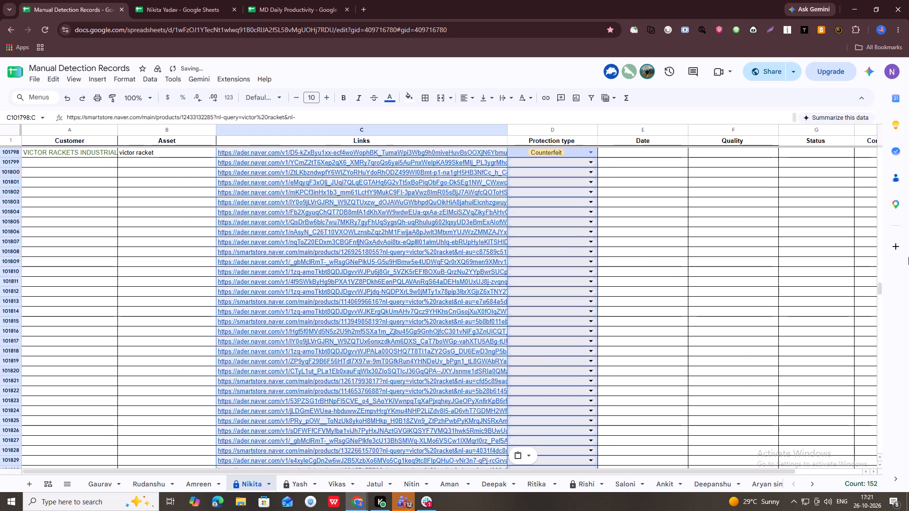
key(Down)
key(alt+Tab)
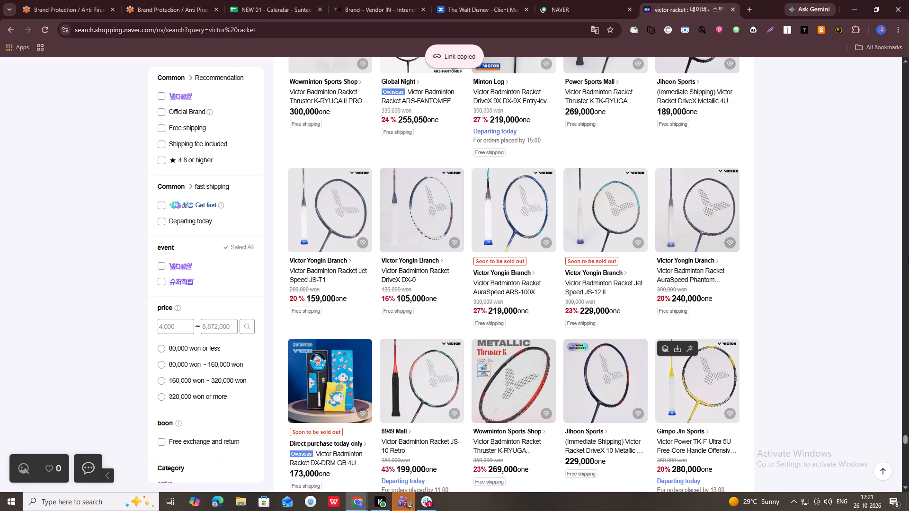
Copy the link of 8949 Mall's Victor JS-10 Retro racket listing into cell C101950 and check the count of collected links.
scroll(908, 257, down, 4)
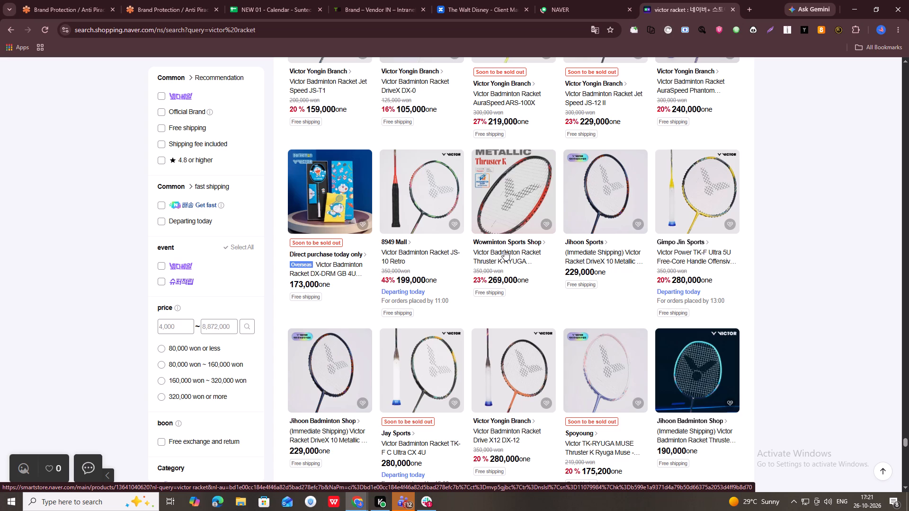
key(Right)
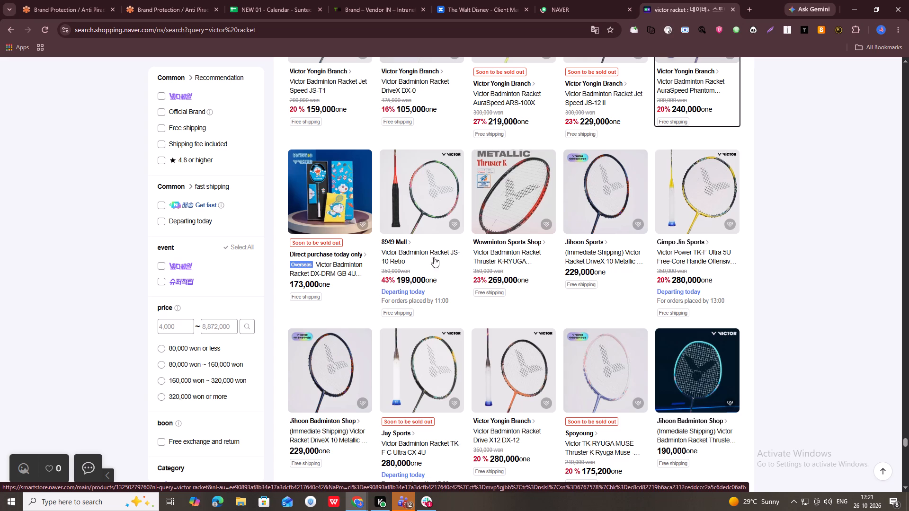
right_click(416, 252)
click(440, 350)
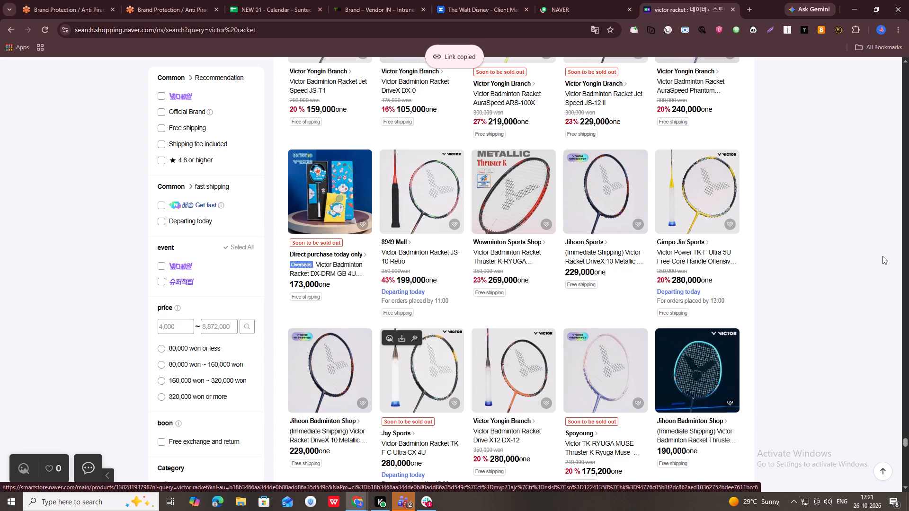
key(alt+Tab)
key(ctrl+v)
key(ctrl+shift+Up)
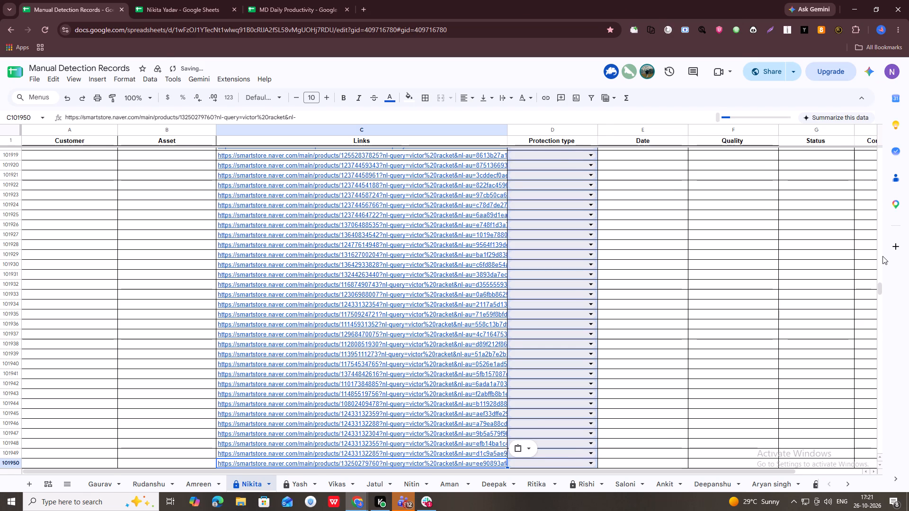
key(Down)
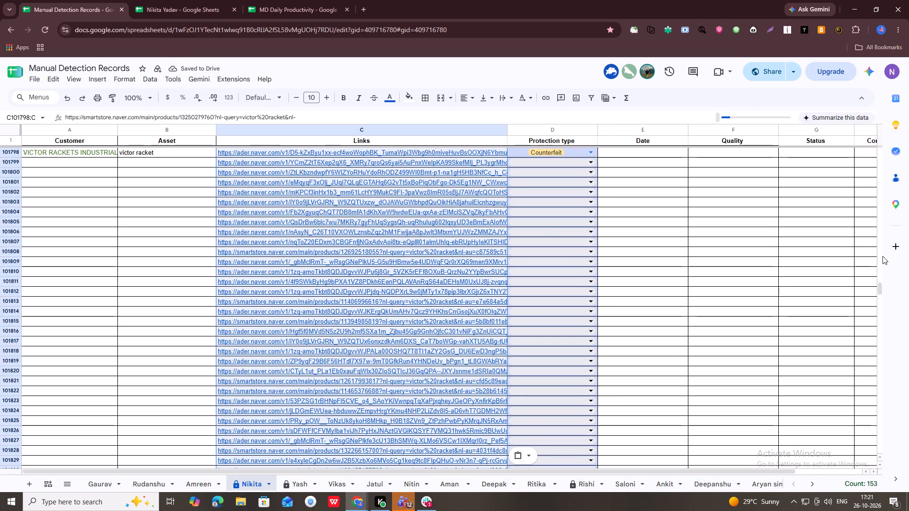
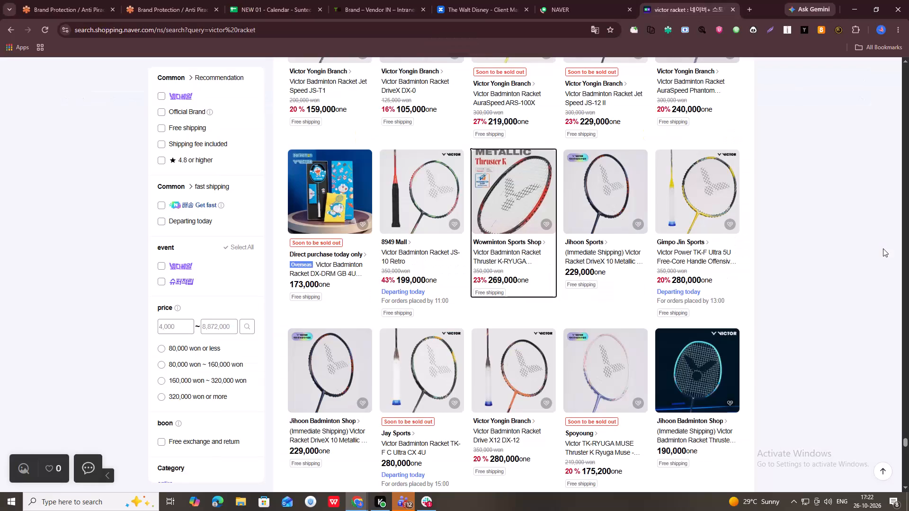
Copy the link of Jihoon Sports' Victor DriveX 10 Metallic racket listing into cell C101952 and check the count of collected links.
right_click(619, 259)
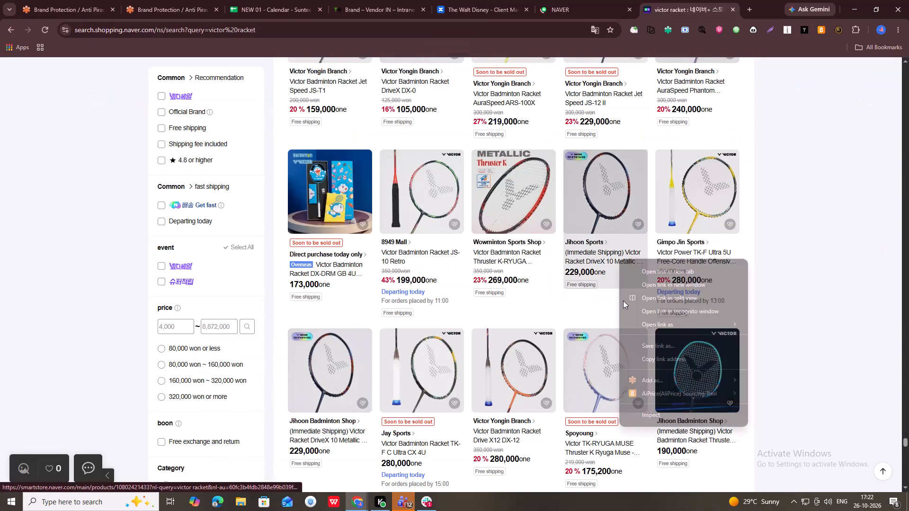
click(644, 354)
key(alt+Tab)
key(alt+Tab)
key(alt+Left)
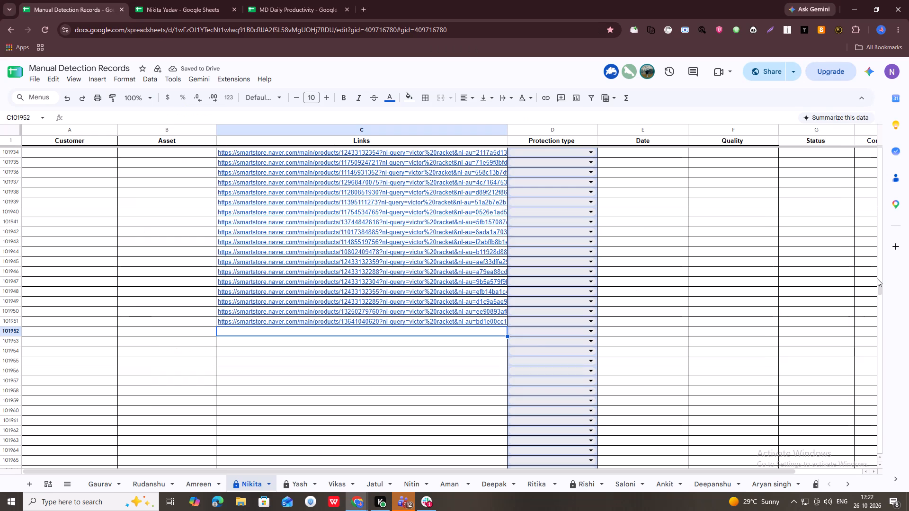
key(ctrl+v)
key(ctrl+shift+Up)
key(Down)
key(alt+Tab)
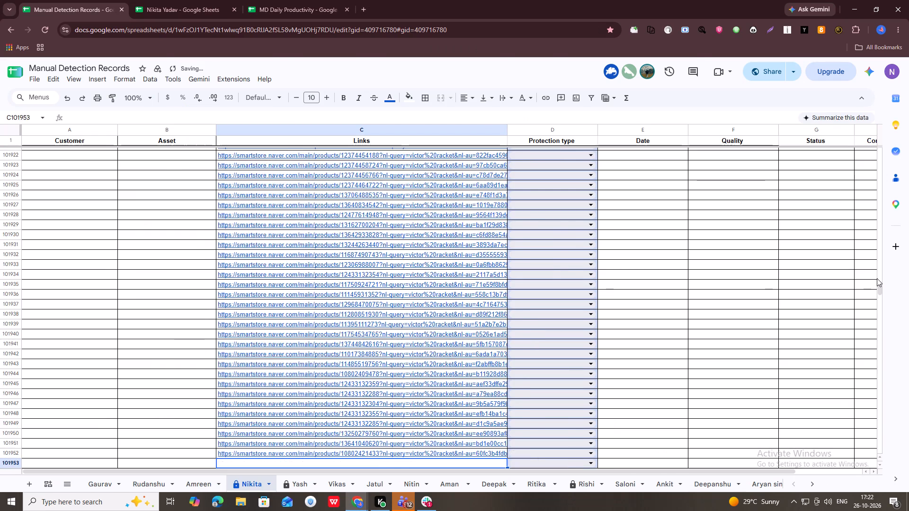
key(Right)
Copy the link of Gimpo Jin Sports' Victor Power TK-F Ultra 5U racket listing into cell C101953.
right_click(683, 260)
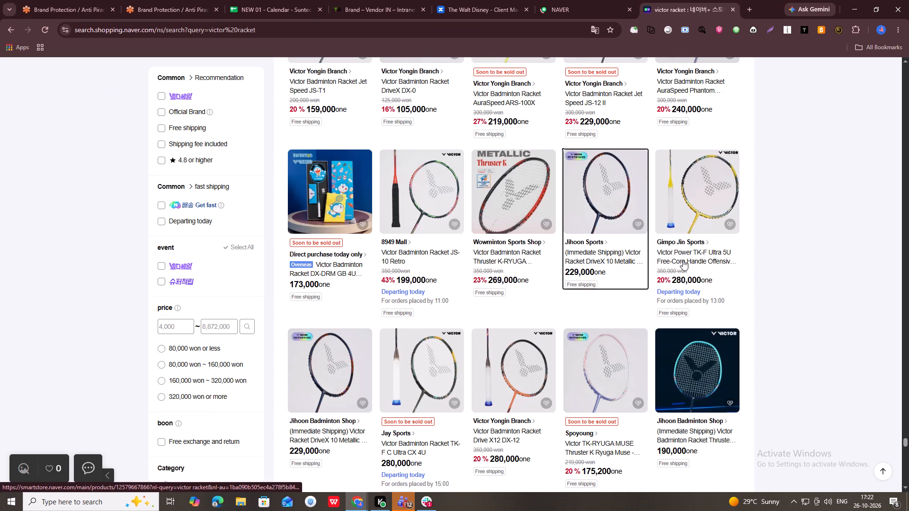
click(708, 358)
key(alt+Tab)
key(ctrl+v)
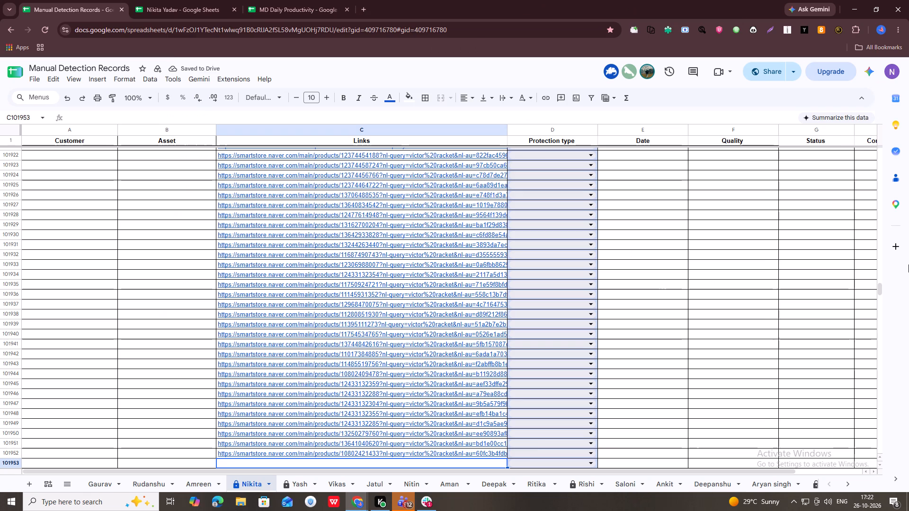
key(Down)
key(alt+Tab)
Copy the link of Jihoon Badminton Shop's Victor DriveX 10 Metallic racket listing into cell C101954.
scroll(589, 384, down, 4)
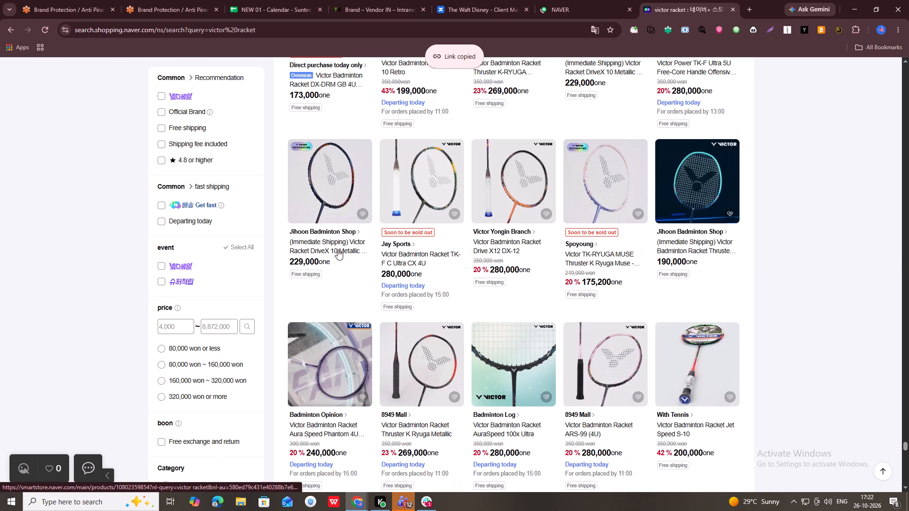
right_click(338, 247)
click(351, 349)
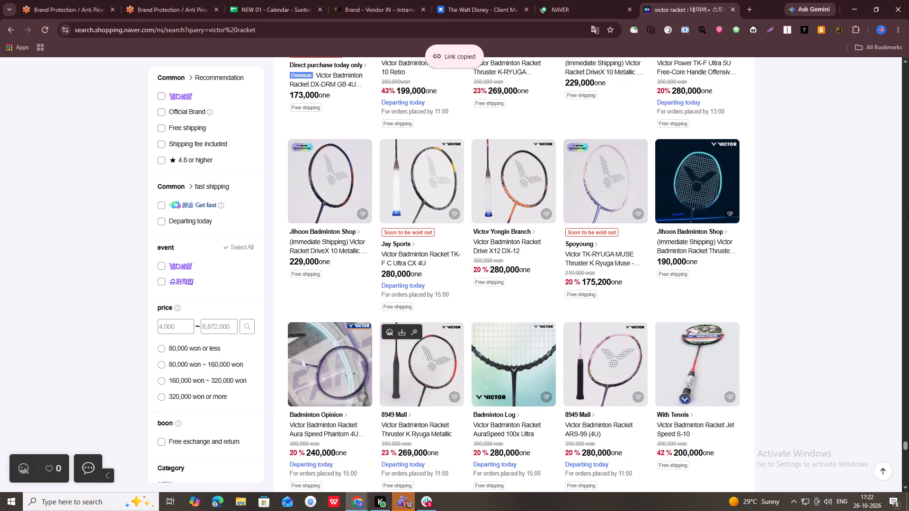
key(alt+Tab)
key(ctrl+v)
key(Down)
key(alt+Tab)
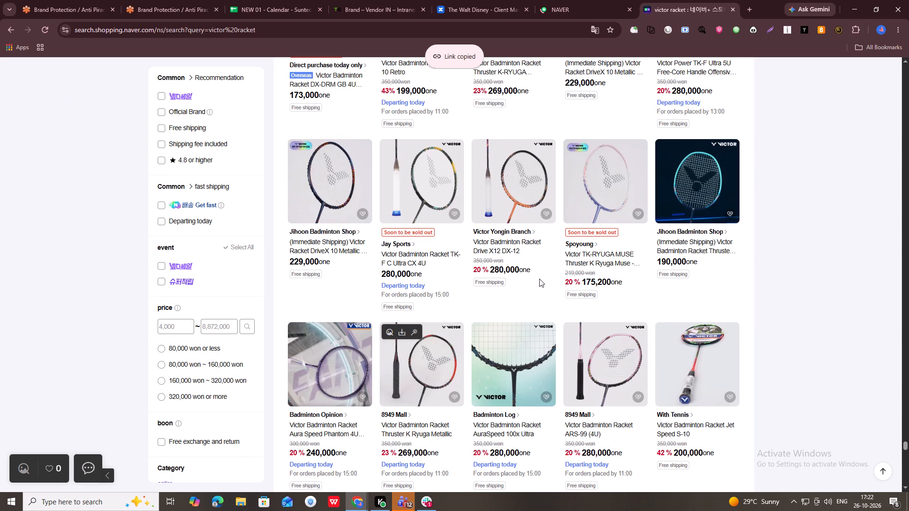
Copy the link of Jay Sports' Victor TK-F C Ultra CX 4U racket listing into cell C101955.
right_click(425, 254)
click(450, 356)
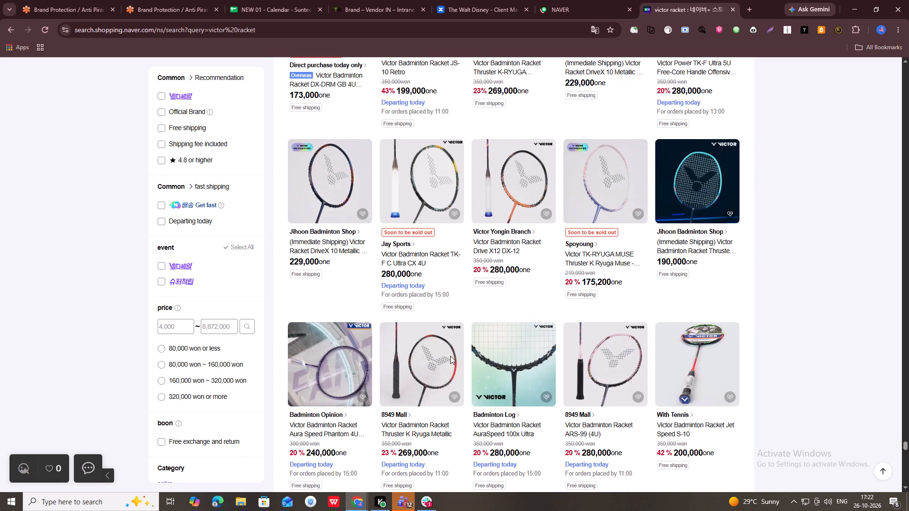
key(alt+Tab)
key(ctrl+v)
key(Down)
key(alt+Tab)
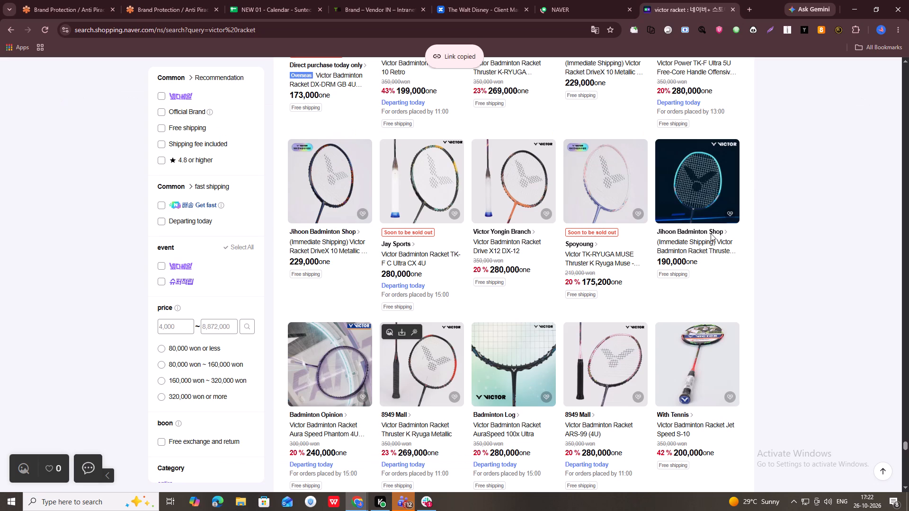
Copy the link of Victor Yongin Branch's Drive X12 DX-12 racket listing into cell C101956.
right_click(508, 249)
click(531, 343)
key(alt+Tab)
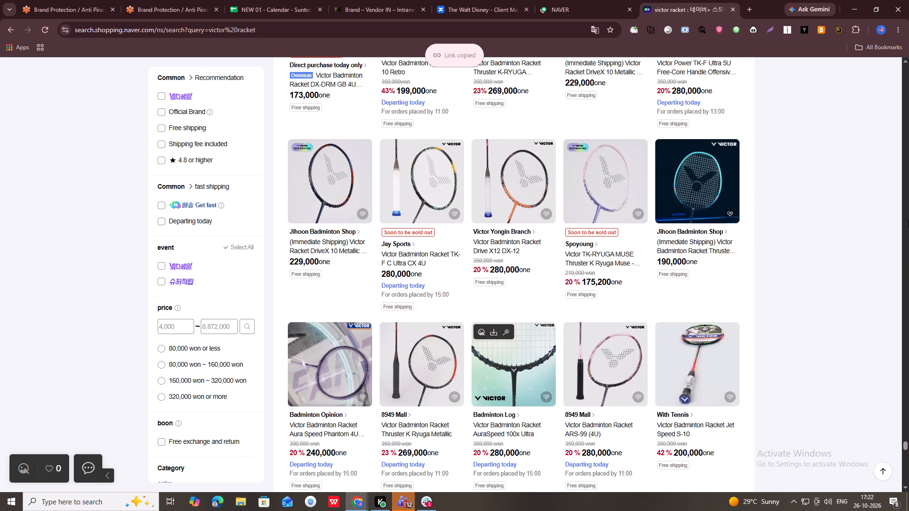
key(ctrl+v)
key(Down)
key(alt+Tab)
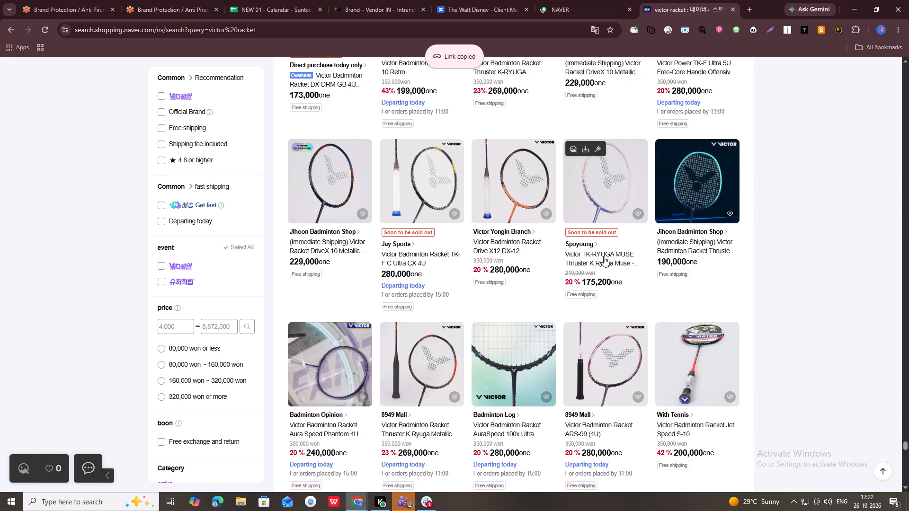
Copy the link of Spoyoung's Victor TK-RYUGA MUSE racket listing into cell C101957.
right_click(604, 256)
click(652, 355)
key(alt+Tab)
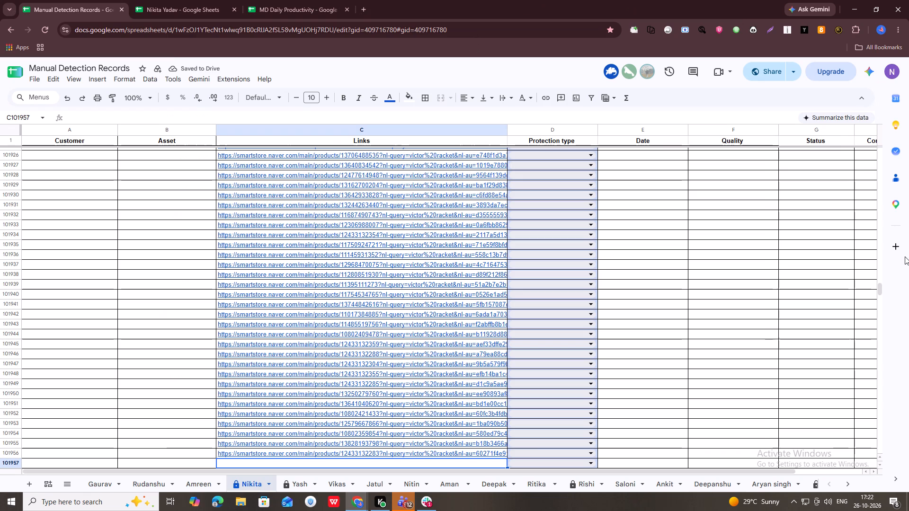
key(ctrl+v)
key(Down)
key(alt+Tab)
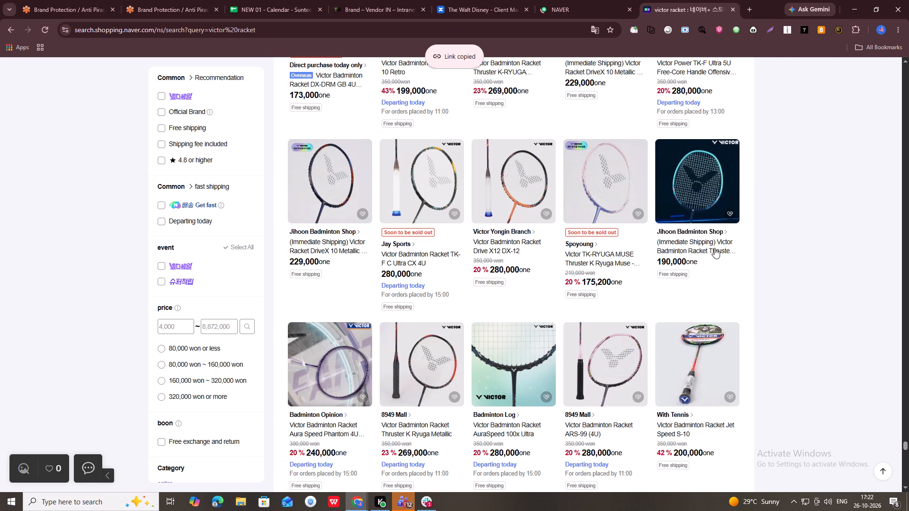
Copy the link of Jihoon Badminton Shop's 190,000 won Victor Thruster racket listing into cell C101958 and check the count of collected links.
right_click(714, 248)
click(730, 349)
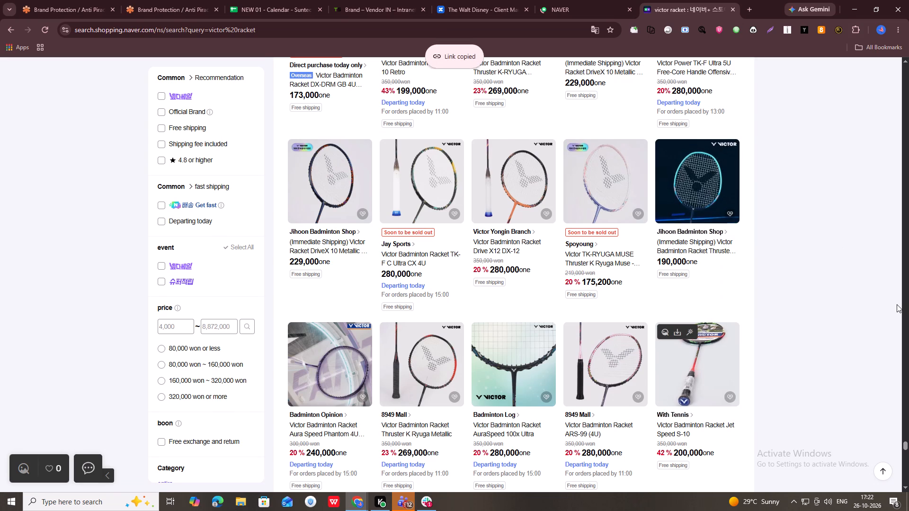
key(alt+Tab)
key(ctrl+v)
key(ctrl+shift+Up)
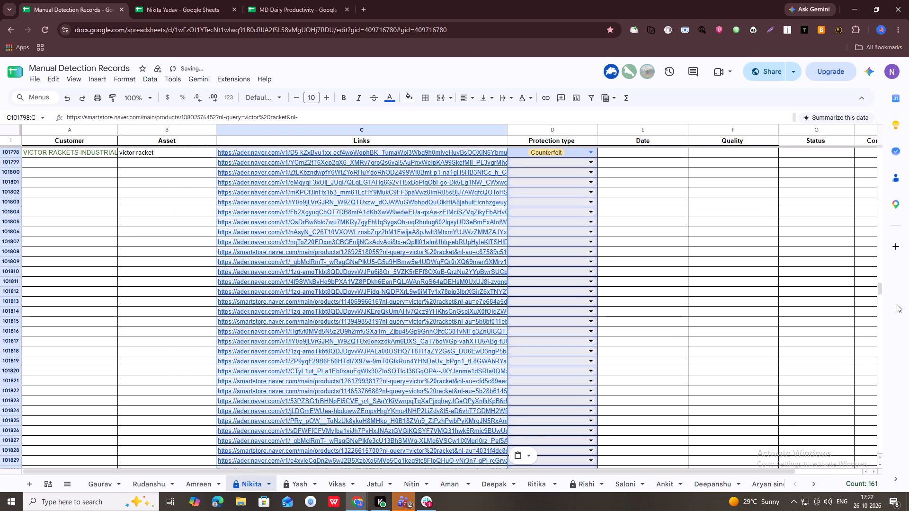
key(Down)
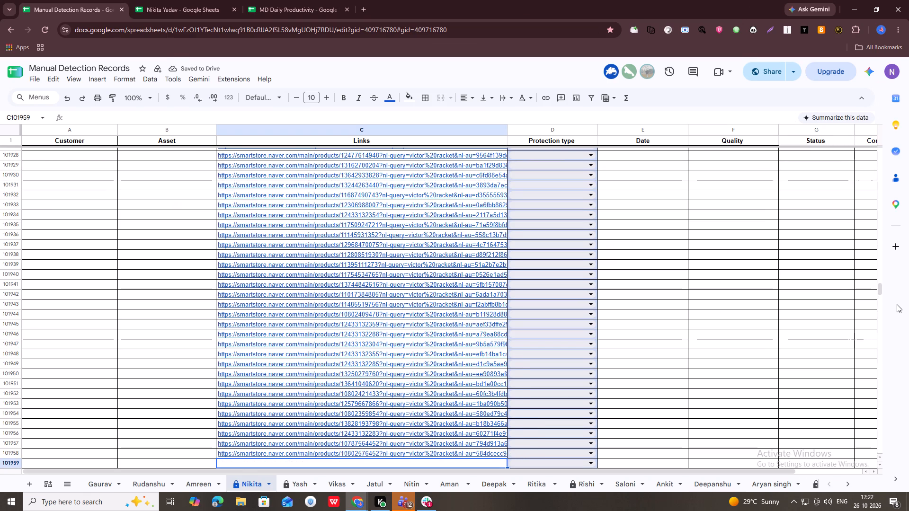
scroll(317, 287, down, 3)
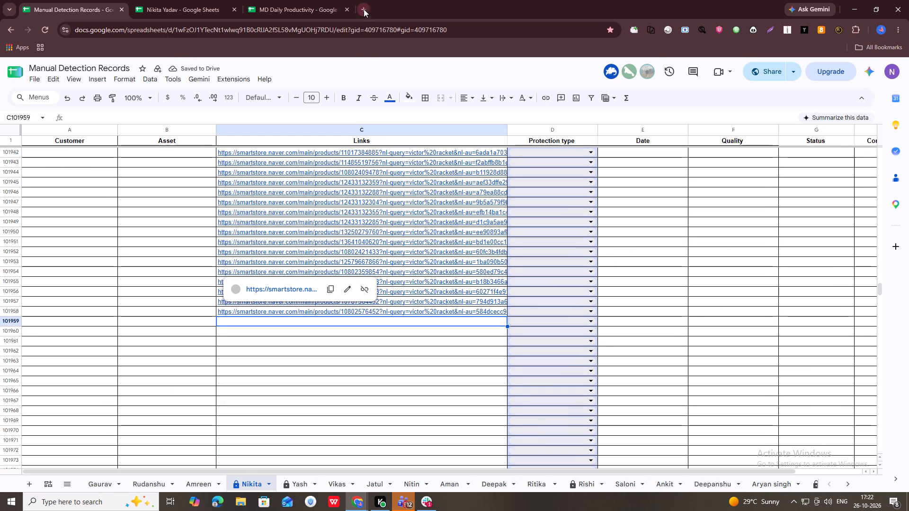
Open the previously visited lovegobuy.com product page in a new browser tab.
click(368, 6)
text(love)
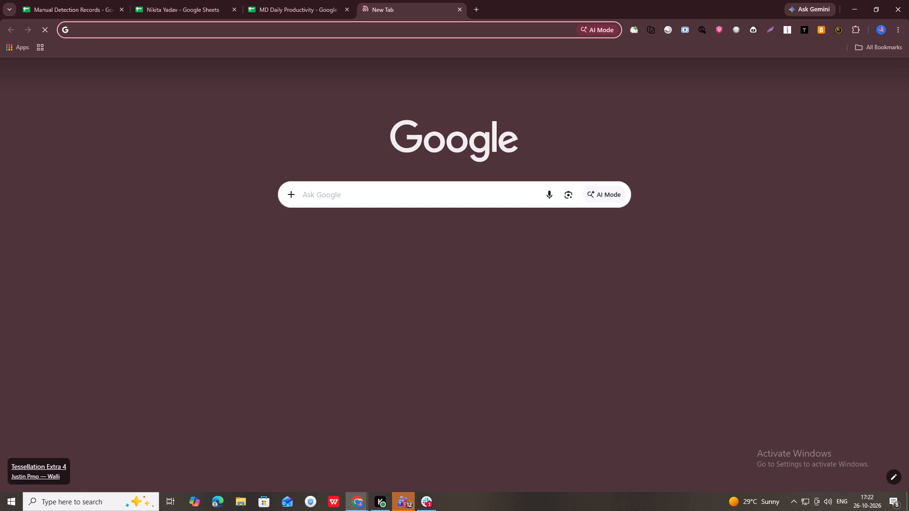
key(Return)
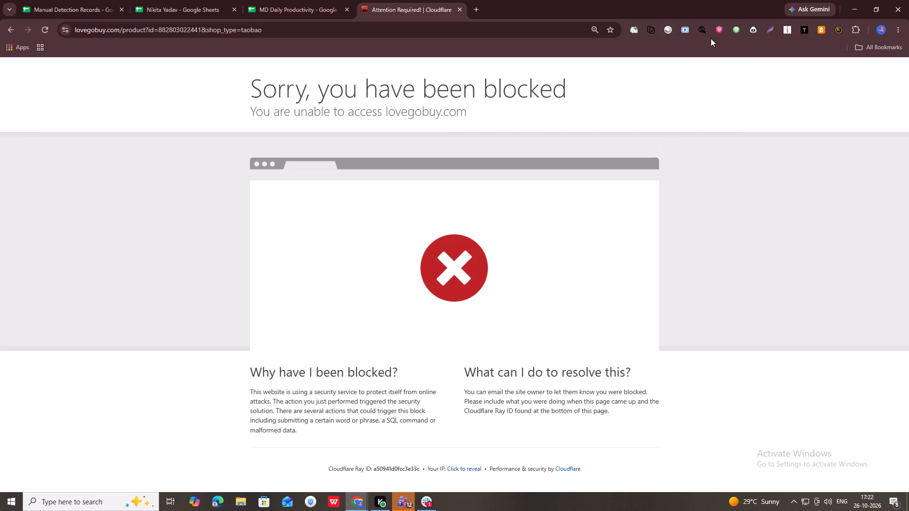
Connect Urban VPN to United States (USA) and reload the Lovegobuy page.
click(722, 26)
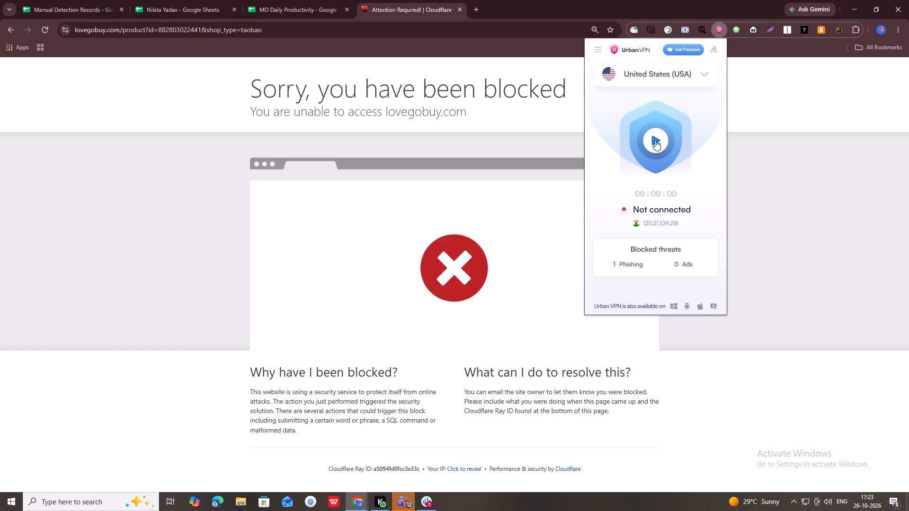
click(655, 140)
click(262, 0)
click(406, 0)
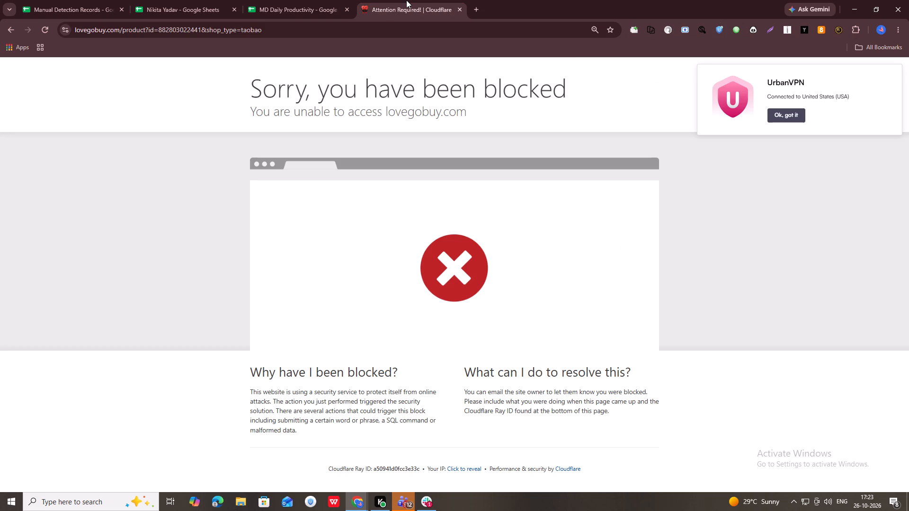
key(ctrl+r)
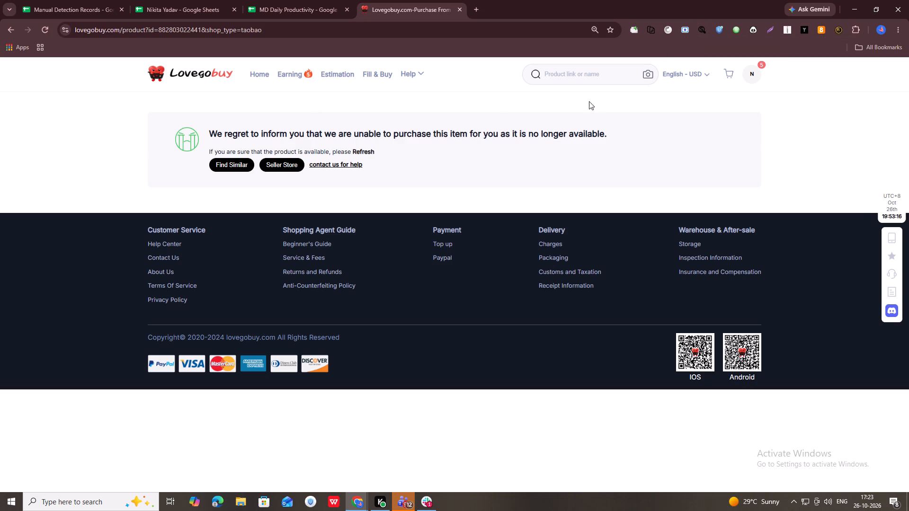
Search Lovegobuy for "victor racket" and show the taobao results.
click(574, 78)
text(victor racket)
key(Return)
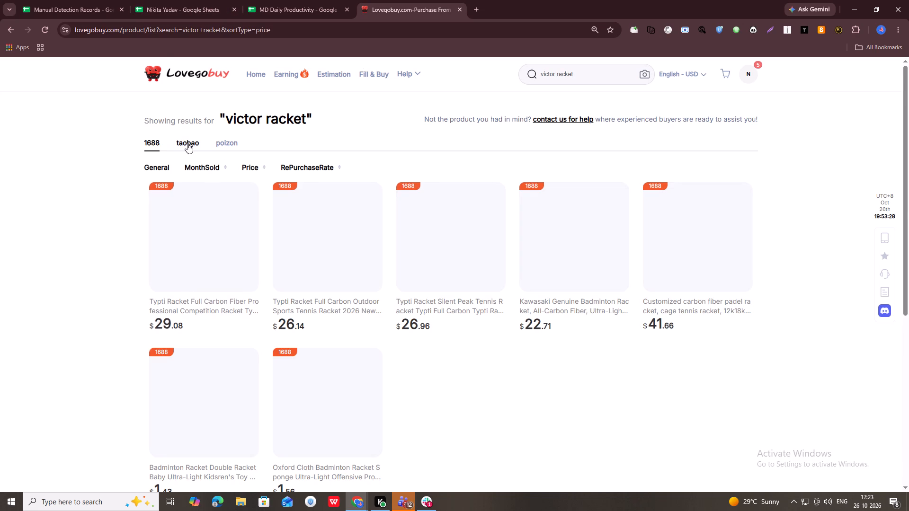
click(187, 143)
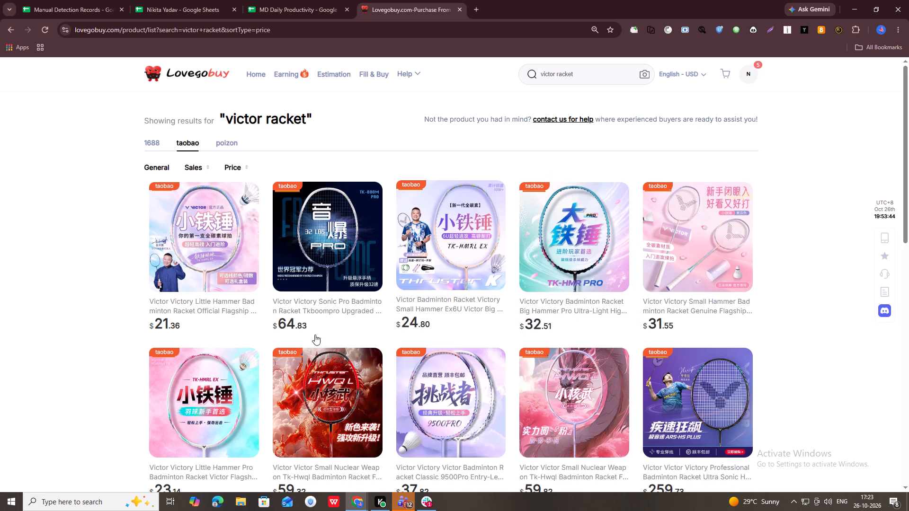
Open all ten Victor racket listings in the first two rows of the taobao results in separate tabs.
ctrl+click(206, 227)
ctrl+click(331, 244)
ctrl+click(449, 242)
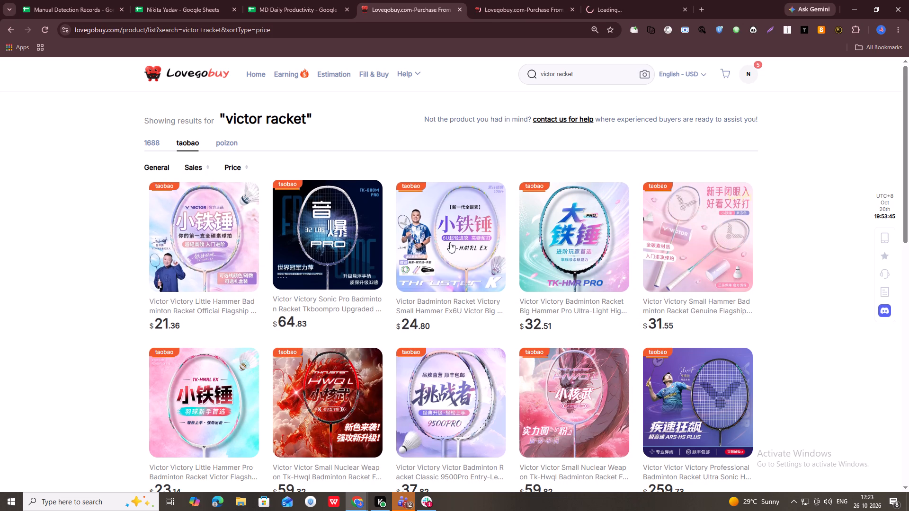
ctrl+click(592, 260)
ctrl+click(690, 245)
ctrl+click(683, 388)
ctrl+click(562, 391)
ctrl+click(461, 399)
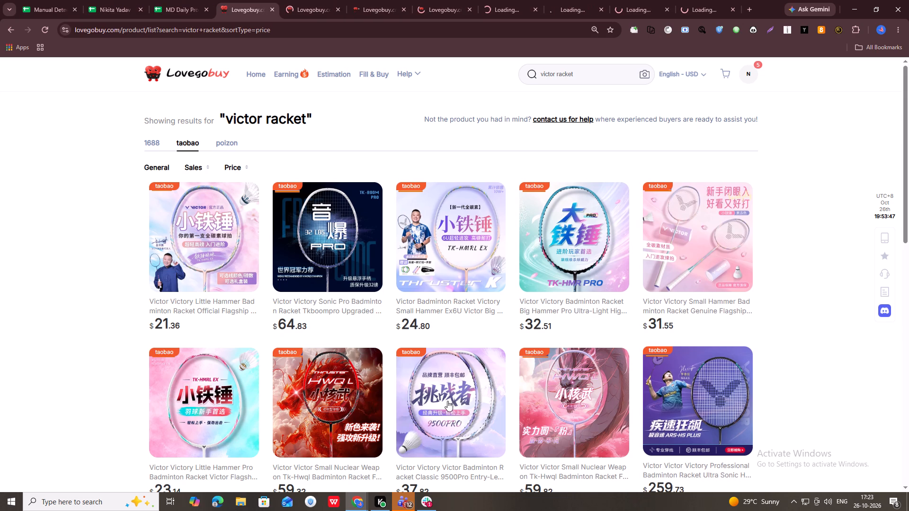
ctrl+click(368, 403)
ctrl+click(201, 381)
Open all ten Victor racket listings in the third and fourth rows of the taobao results in separate tabs.
scroll(509, 364, down, 7)
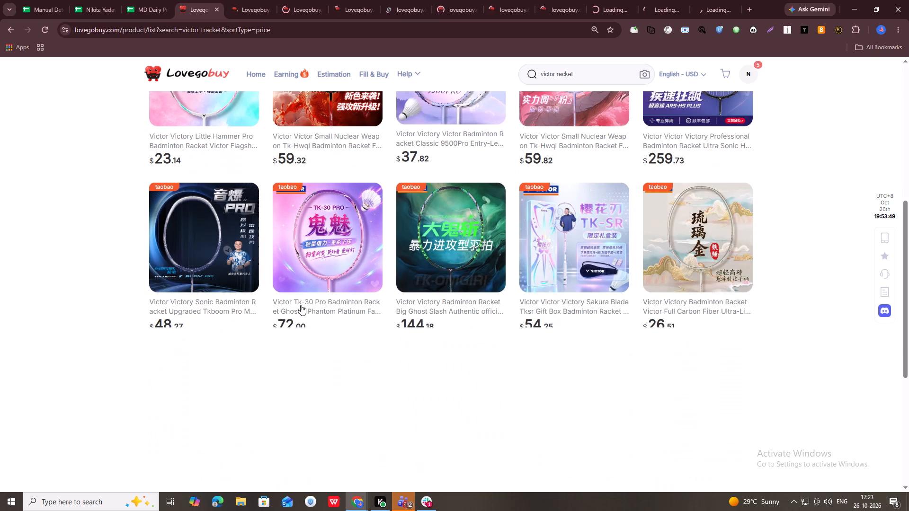
ctrl+click(229, 247)
ctrl+click(307, 255)
ctrl+click(416, 246)
ctrl+click(553, 247)
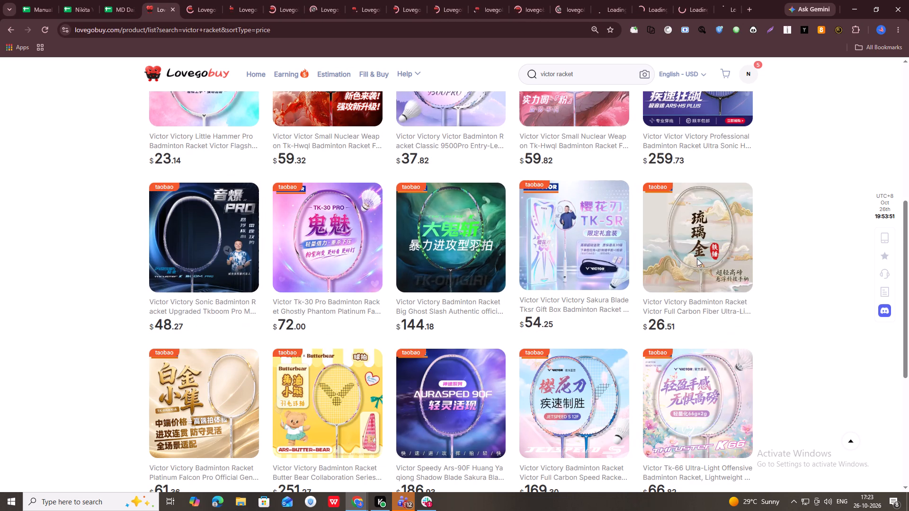
ctrl+click(703, 245)
ctrl+click(685, 402)
ctrl+click(583, 404)
ctrl+click(450, 409)
ctrl+click(329, 407)
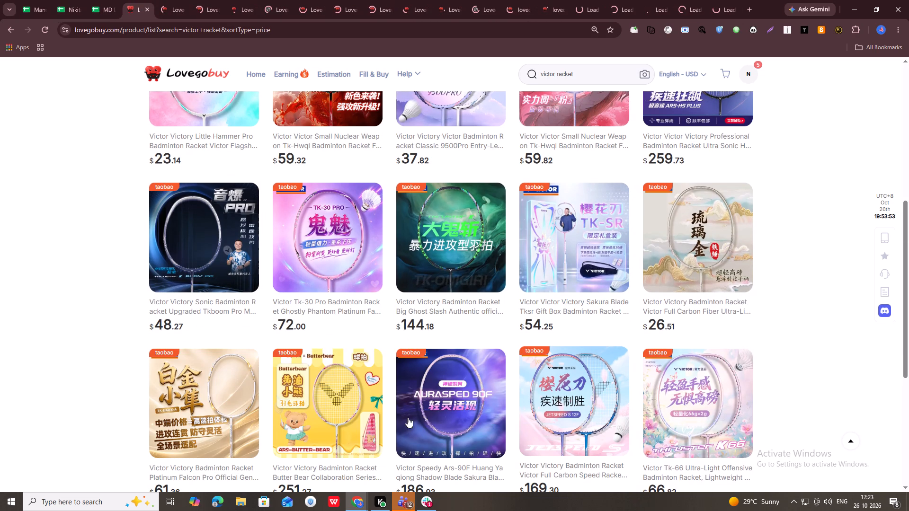
ctrl+click(222, 409)
Switch to the first of the opened Lovegobuy racket listings.
click(145, 0)
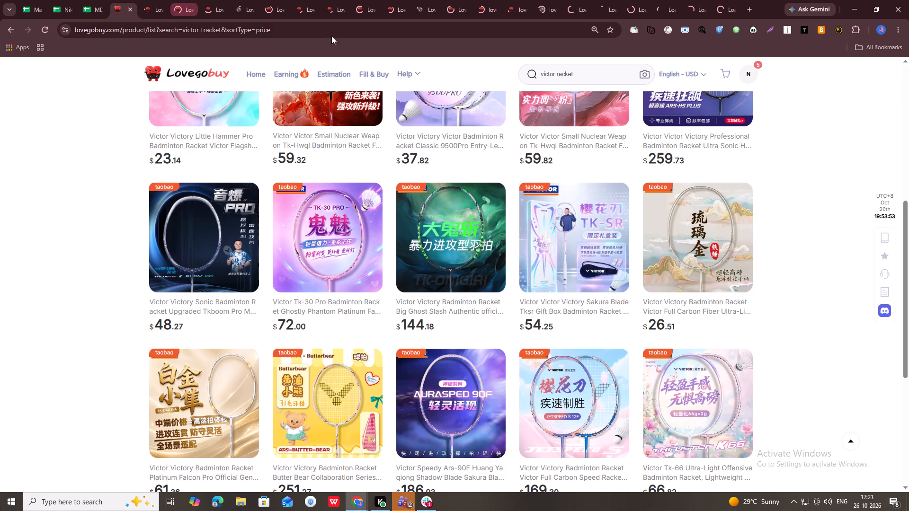
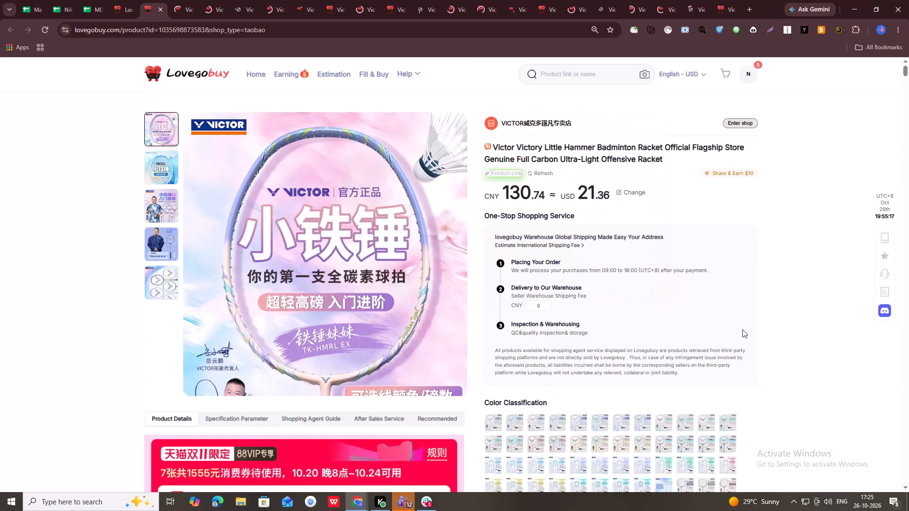
Review the first ten opened Lovegobuy Victor racket listings one by one, closing each, through the Little Hammer Pro double racket set.
key(ctrl+w)
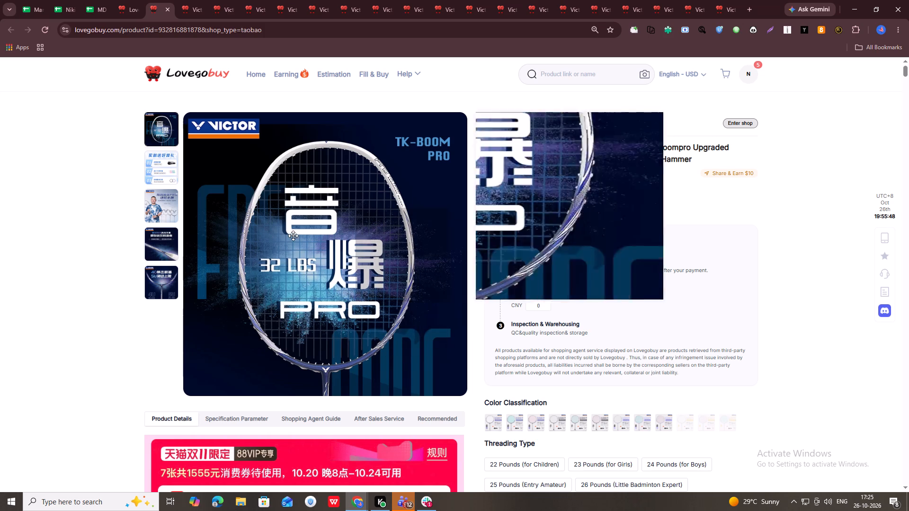
key(ctrl+w)
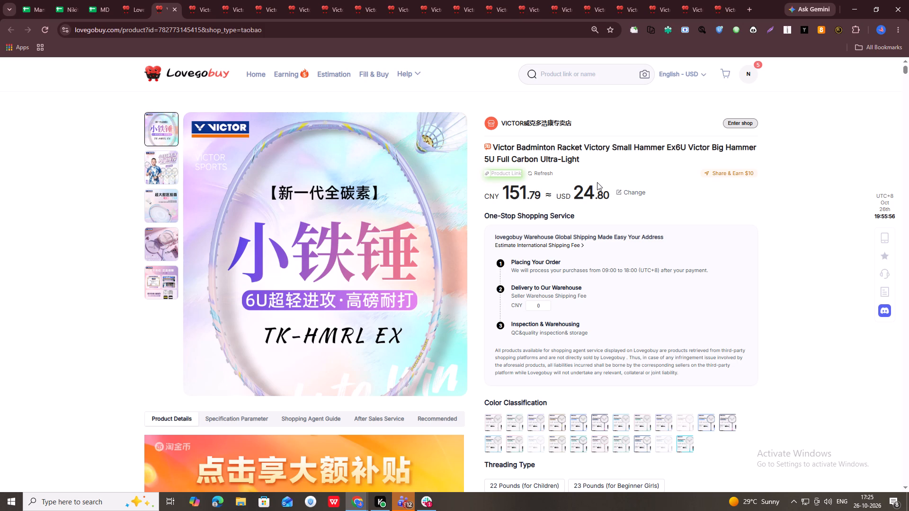
key(ctrl+w)
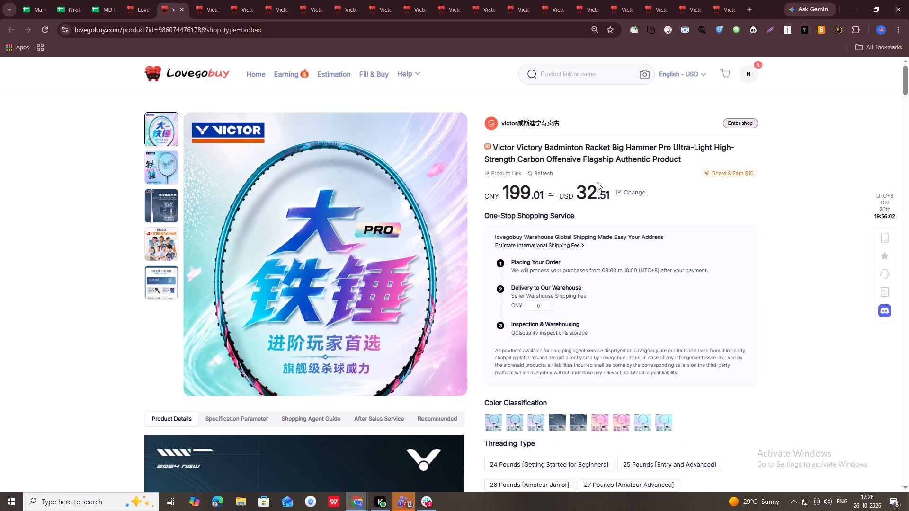
key(ctrl+w)
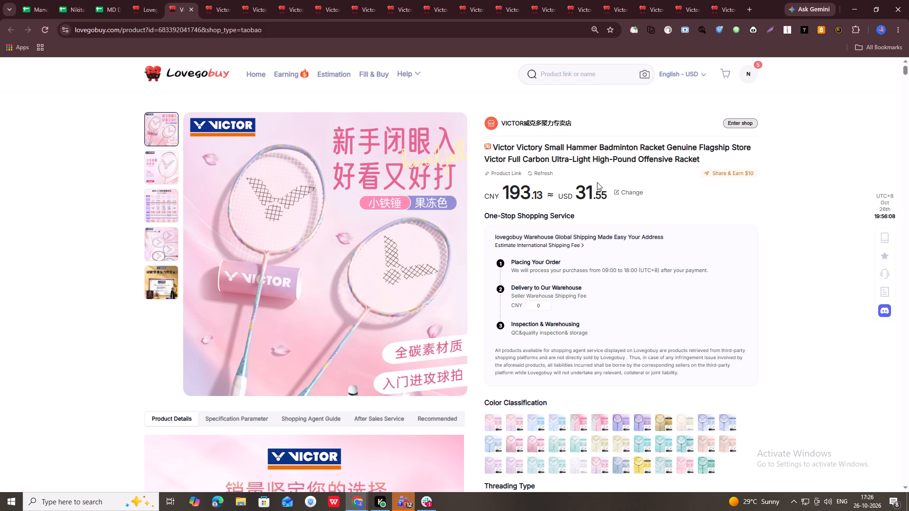
key(ctrl+w)
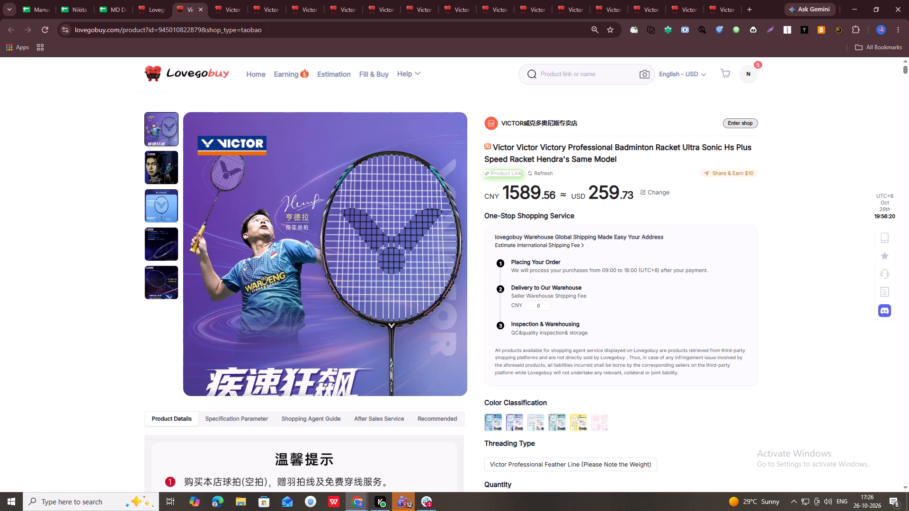
key(ctrl+w)
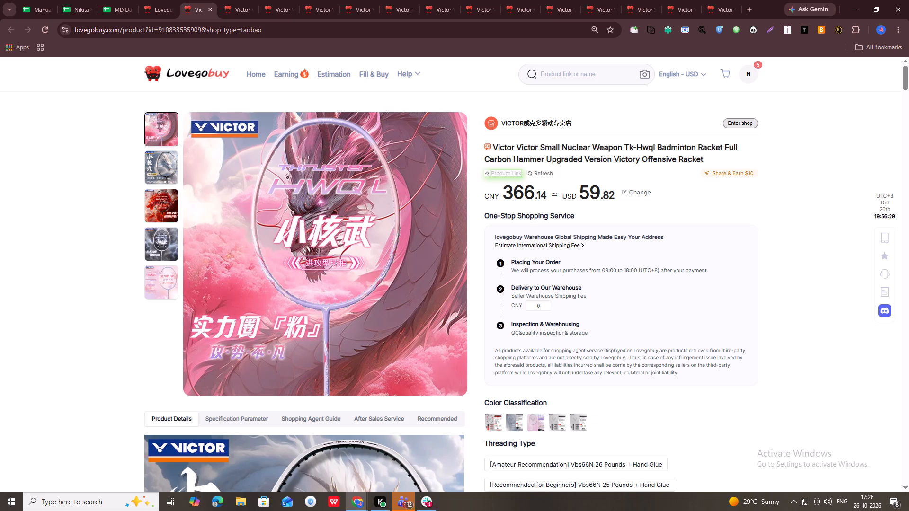
key(ctrl+w)
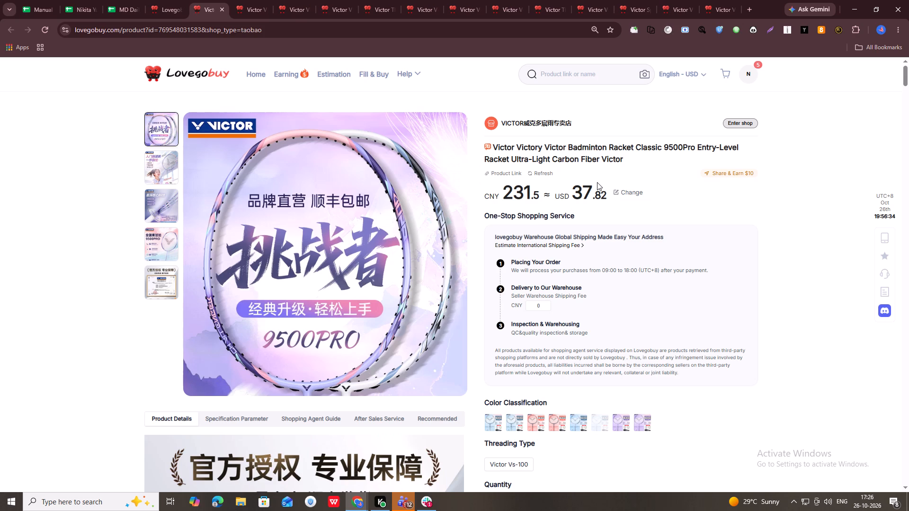
key(ctrl+w)
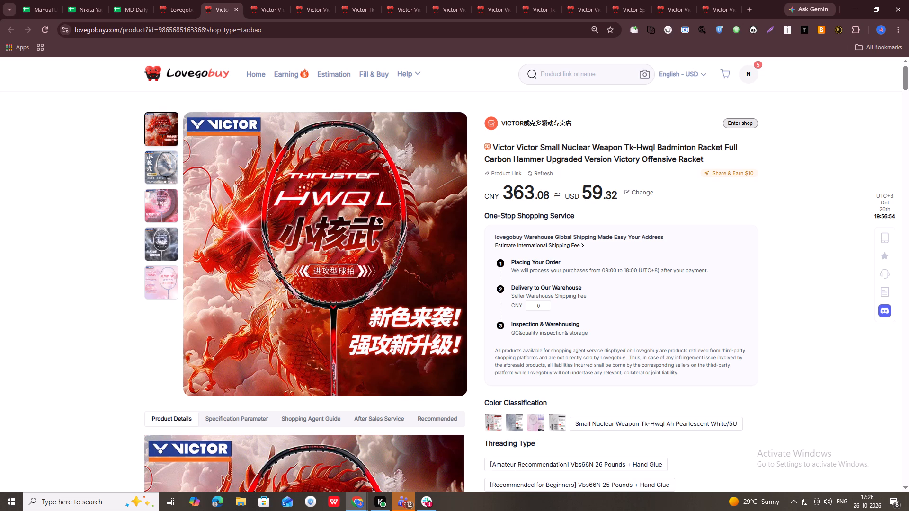
key(ctrl+w)
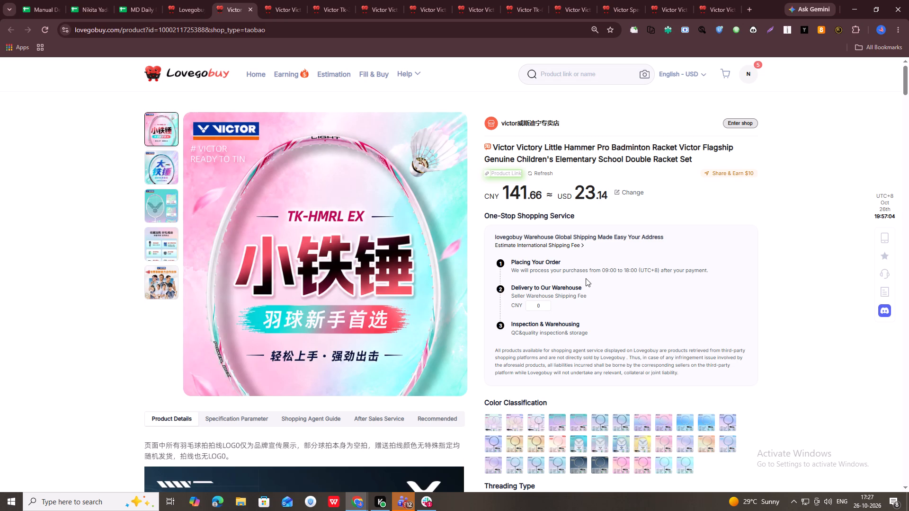
key(ctrl+w)
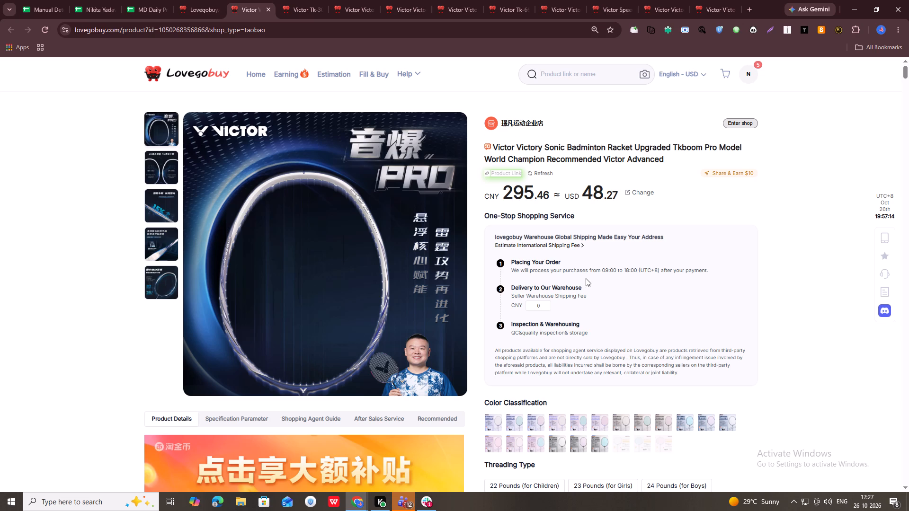
Review and close the next five racket listings, from Sonic Tkboom Pro through the full carbon Small Hammer offensive racket.
key(ctrl+w)
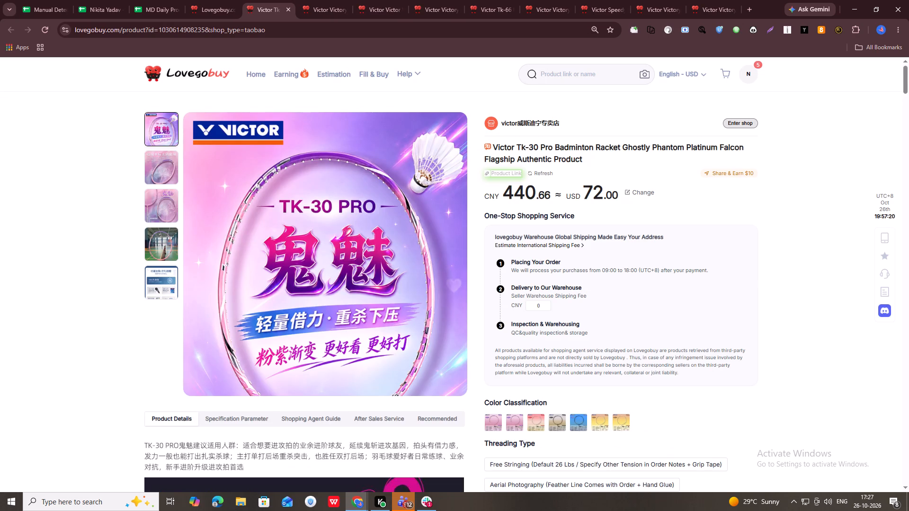
key(ctrl+w)
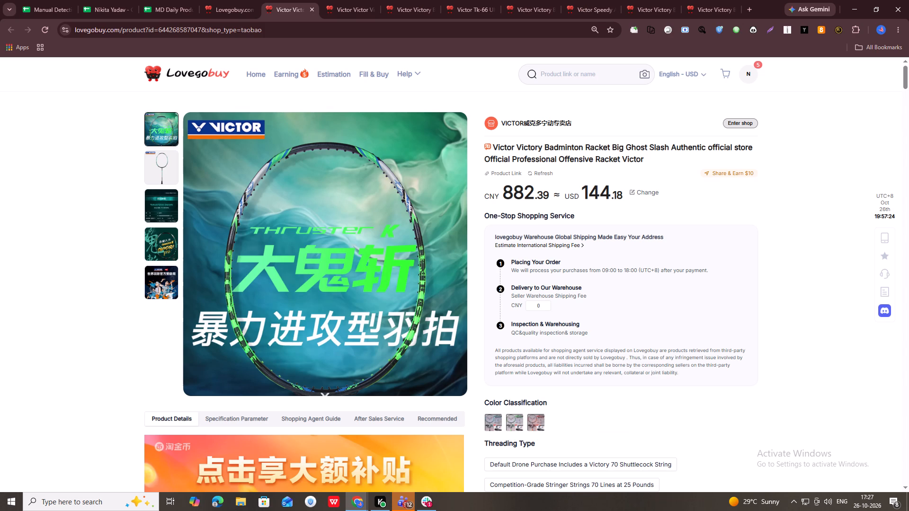
scroll(614, 307, down, 7)
scroll(614, 307, up, 10)
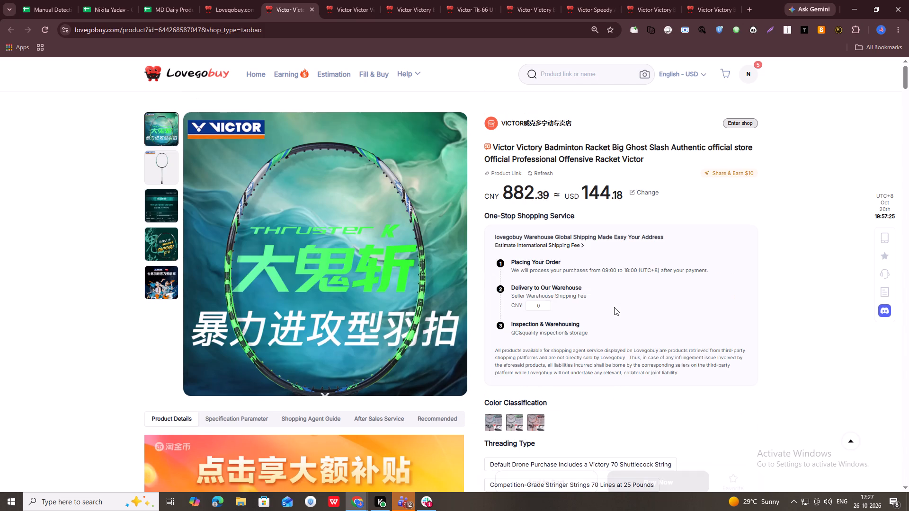
click(312, 9)
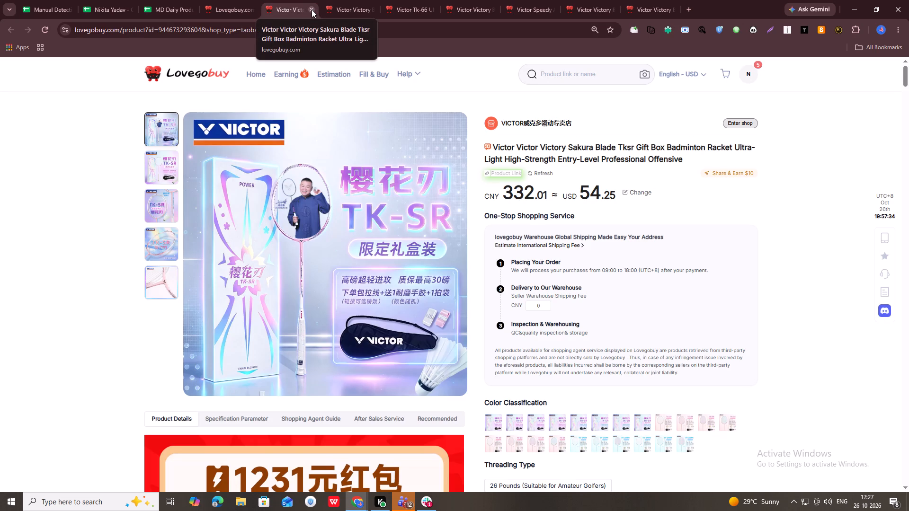
click(312, 9)
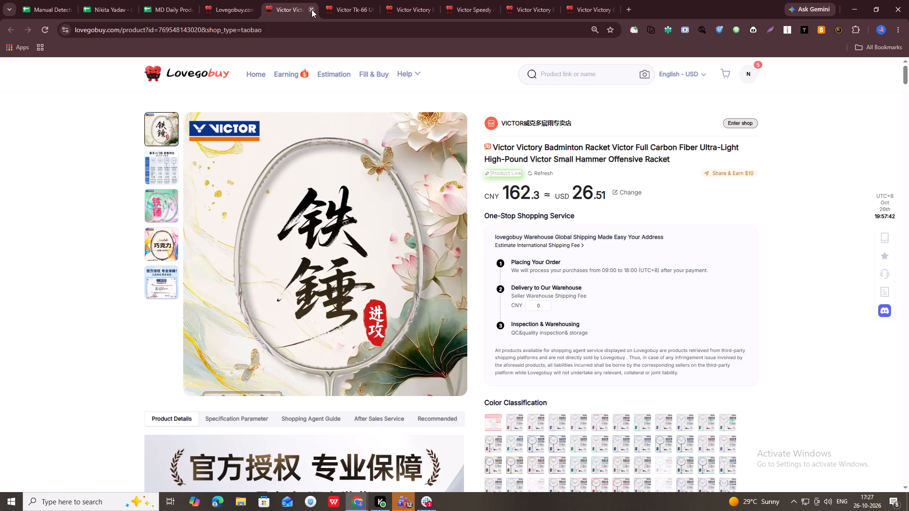
click(312, 9)
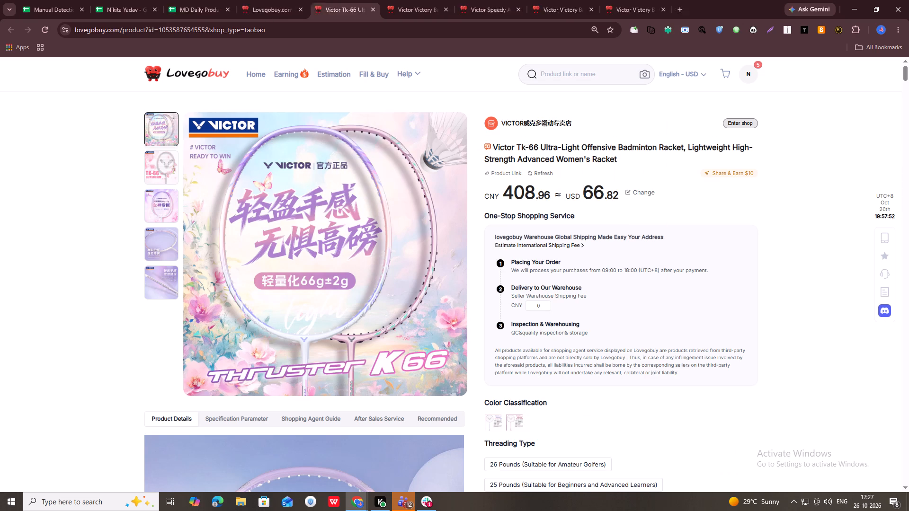
Copy the product link of the Victor Tk-66 racket listing into cell C101959 of the Nikita sheet.
right_click(506, 176)
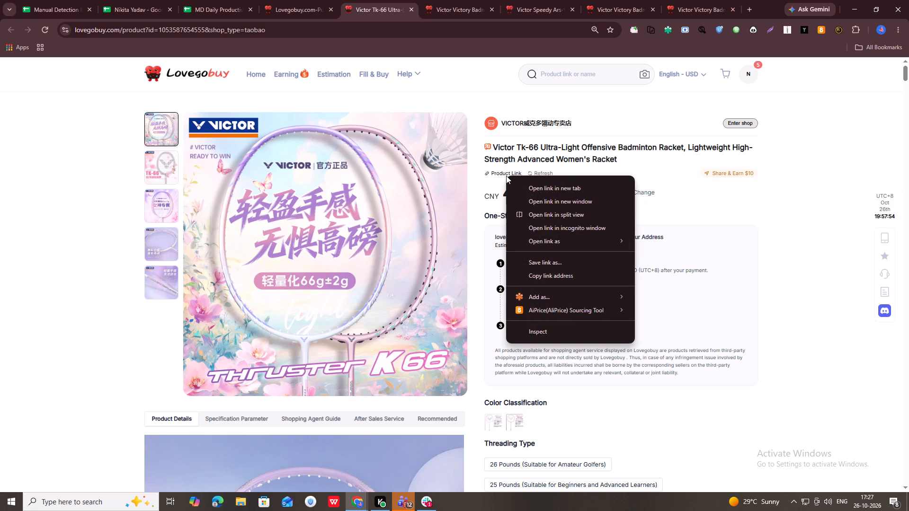
click(534, 275)
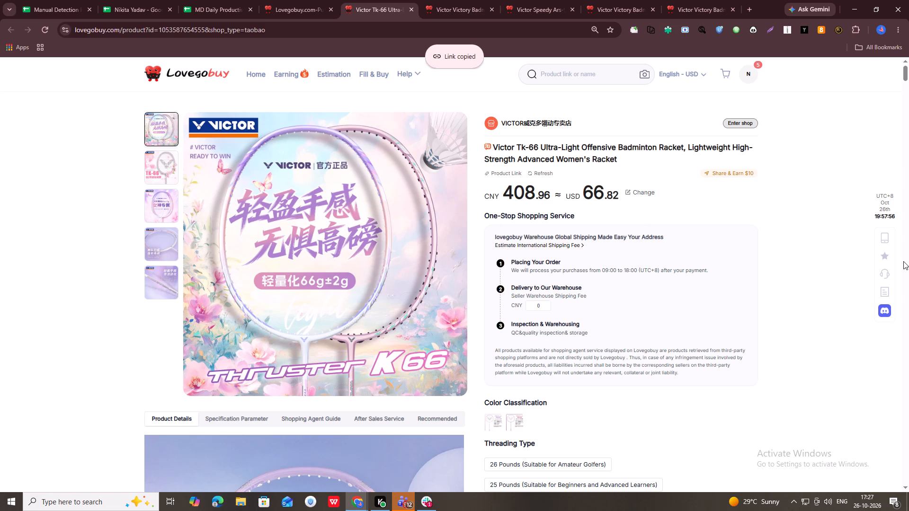
key(alt+Tab)
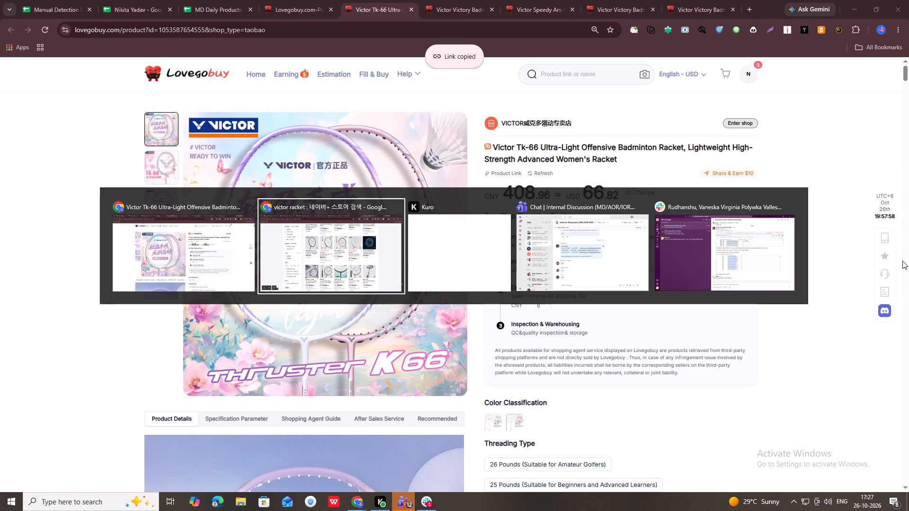
alt+click(241, 265)
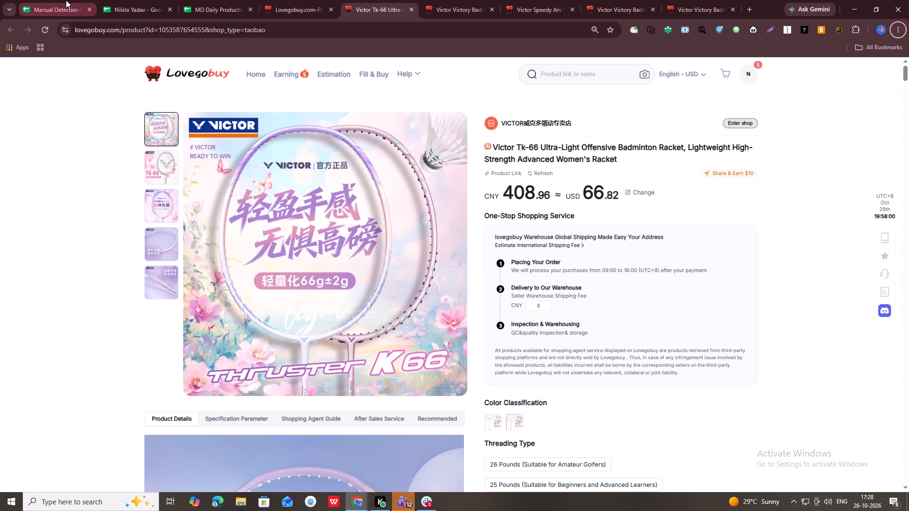
click(63, 0)
key(ctrl+v)
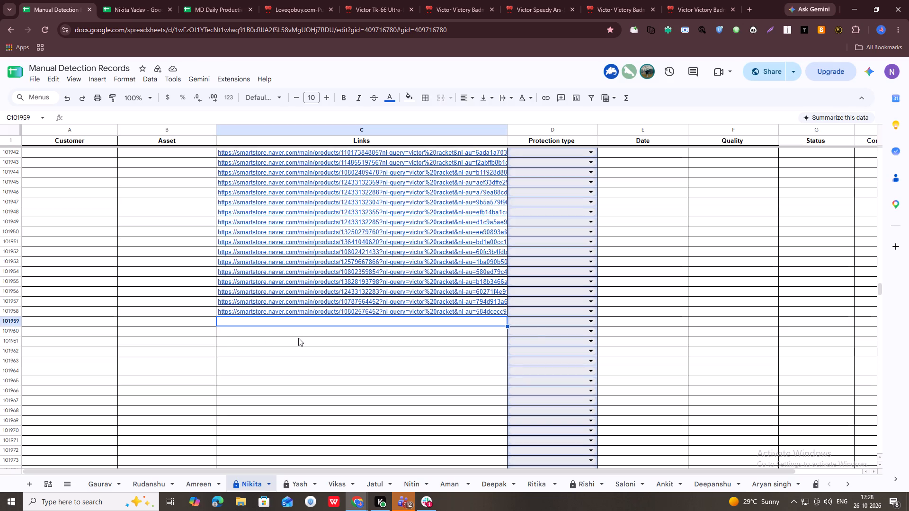
click(297, 336)
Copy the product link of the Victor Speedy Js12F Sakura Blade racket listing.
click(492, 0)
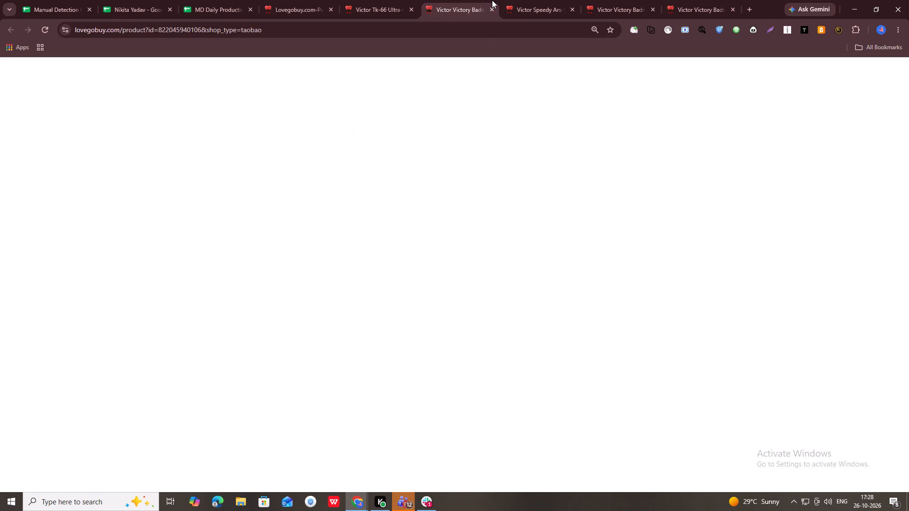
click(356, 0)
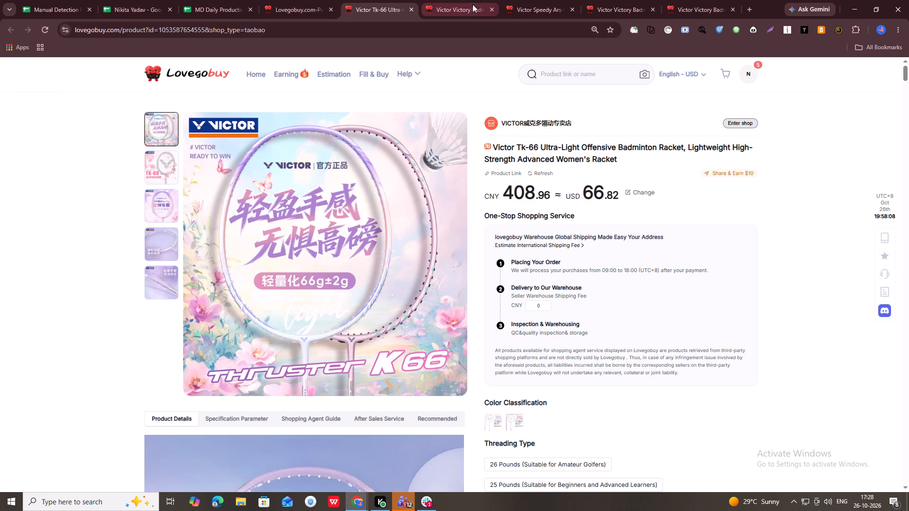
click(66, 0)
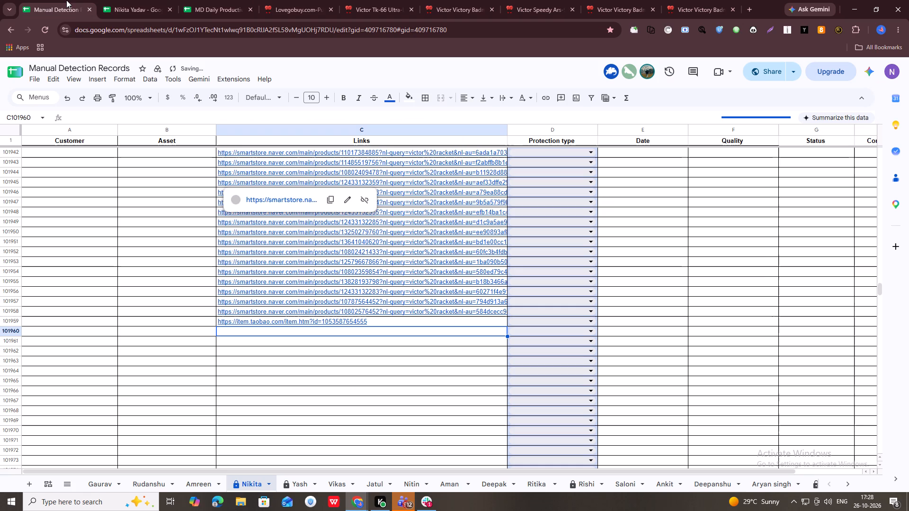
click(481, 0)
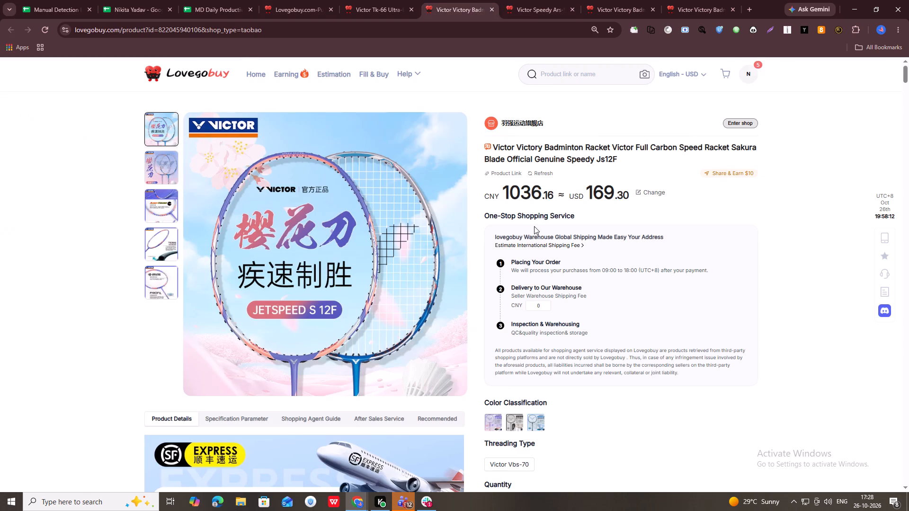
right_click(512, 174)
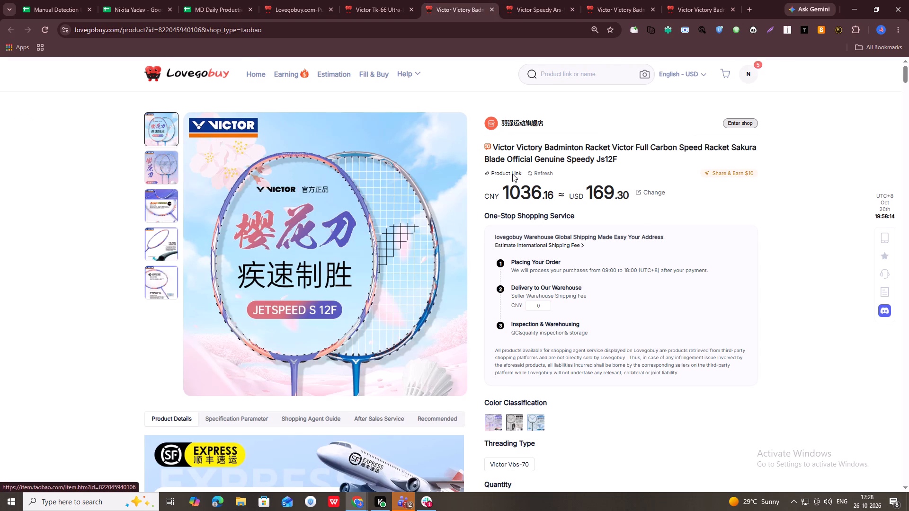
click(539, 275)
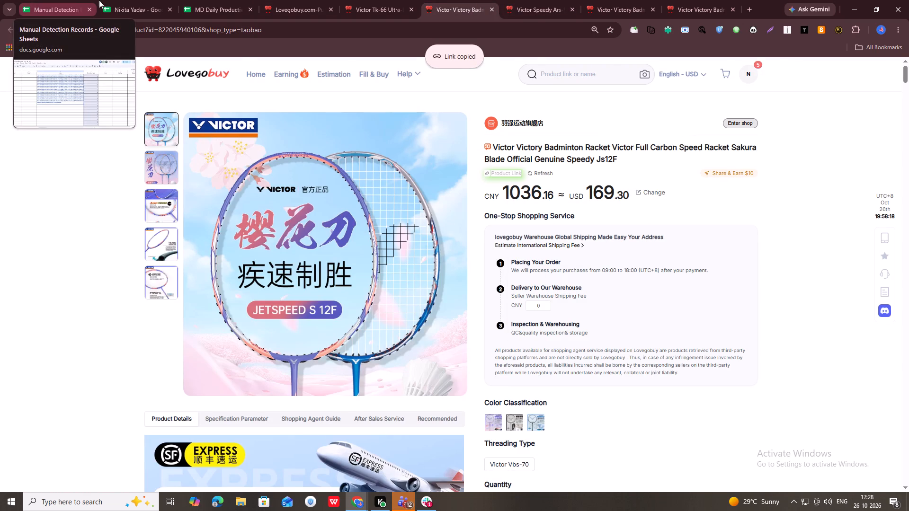
Look over the Ars-90F listing, and copy the Butter Bear collaboration racket's product link into cell C101960 of the Nikita sheet.
click(525, 0)
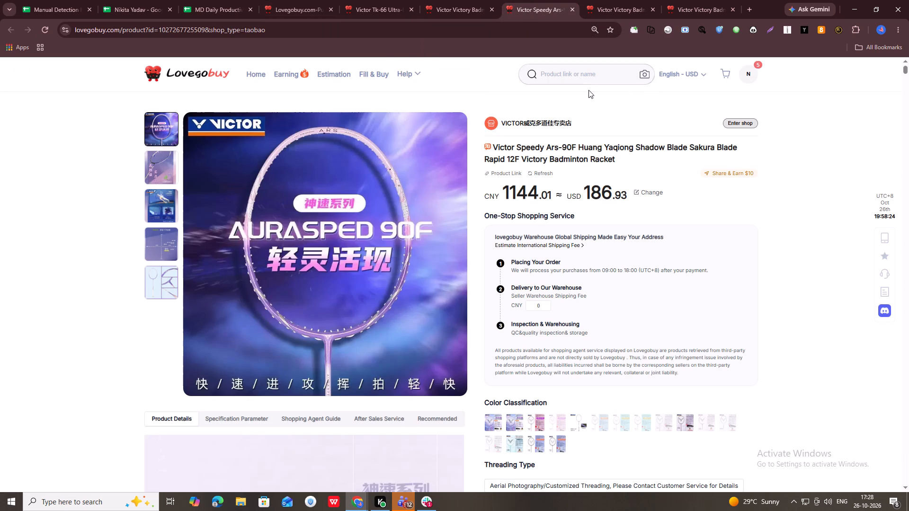
click(604, 3)
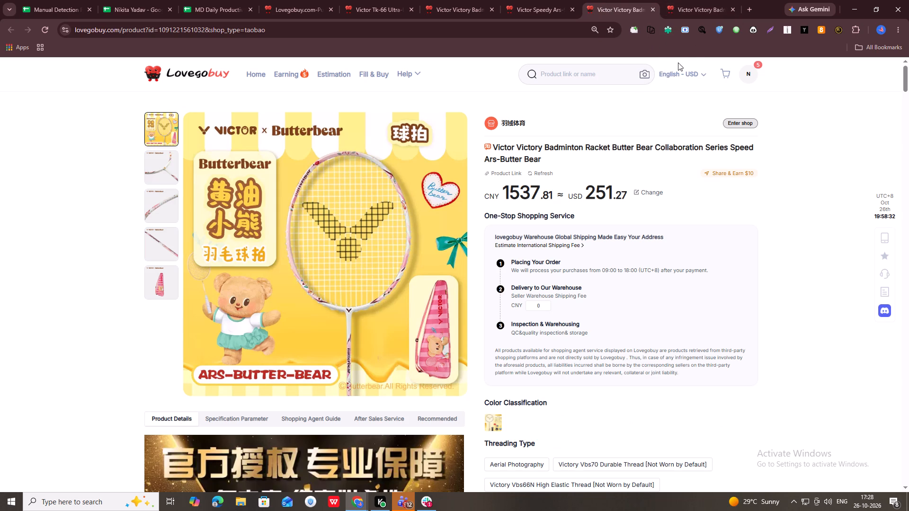
right_click(505, 172)
click(535, 272)
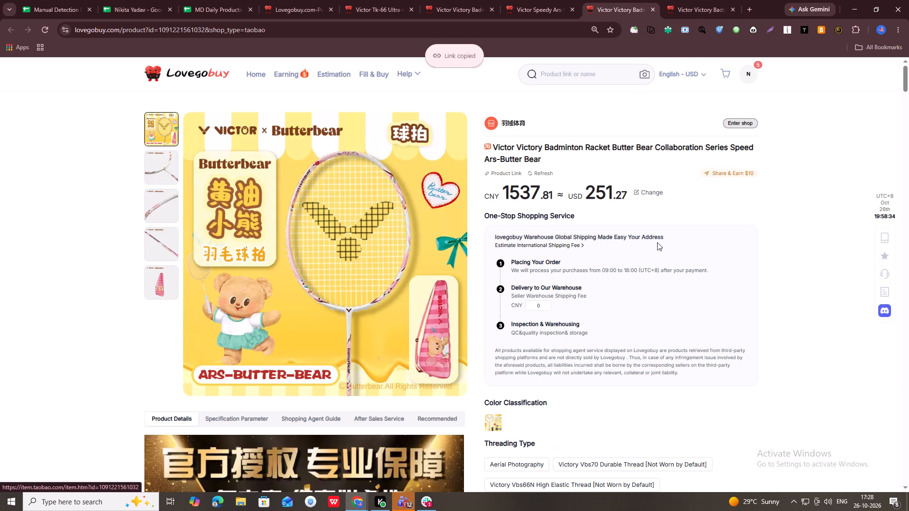
click(86, 0)
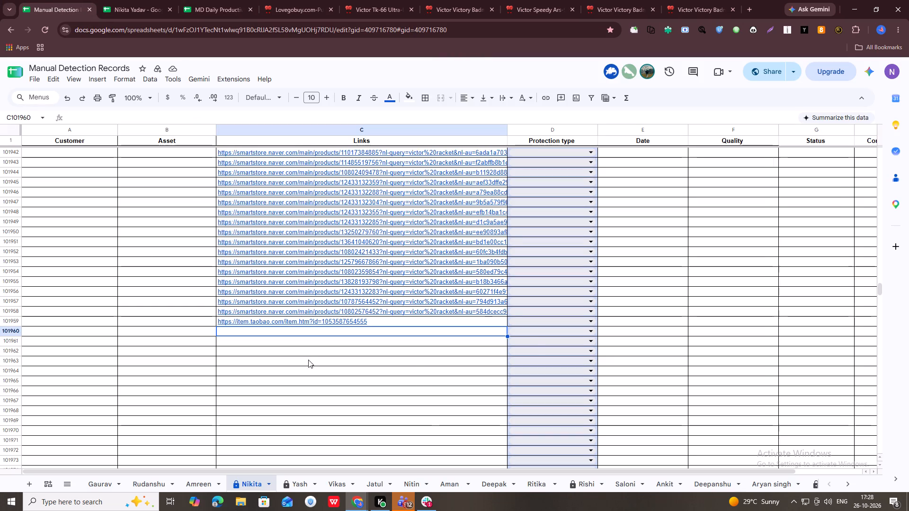
key(ctrl+v)
View the Platinum Falcon Pro listing and close all remaining racket listing tabs, keeping the Lovegobuy search results.
click(678, 0)
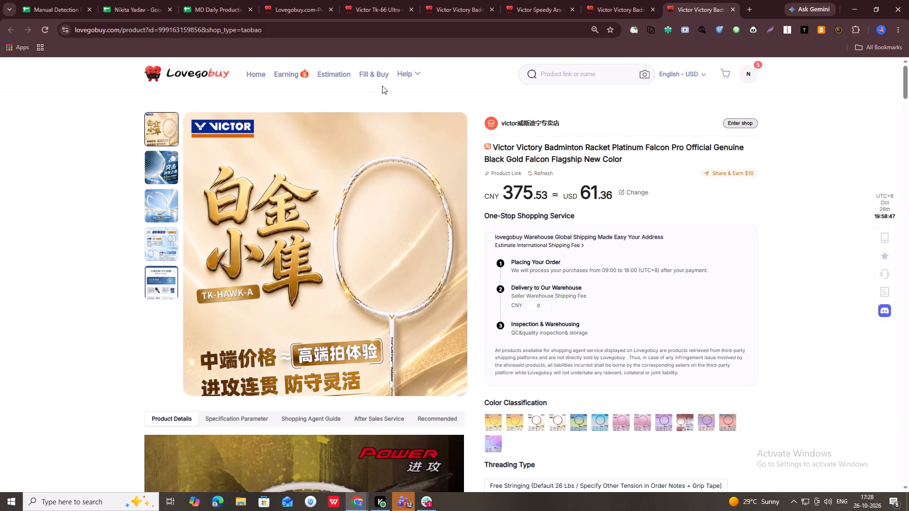
click(292, 0)
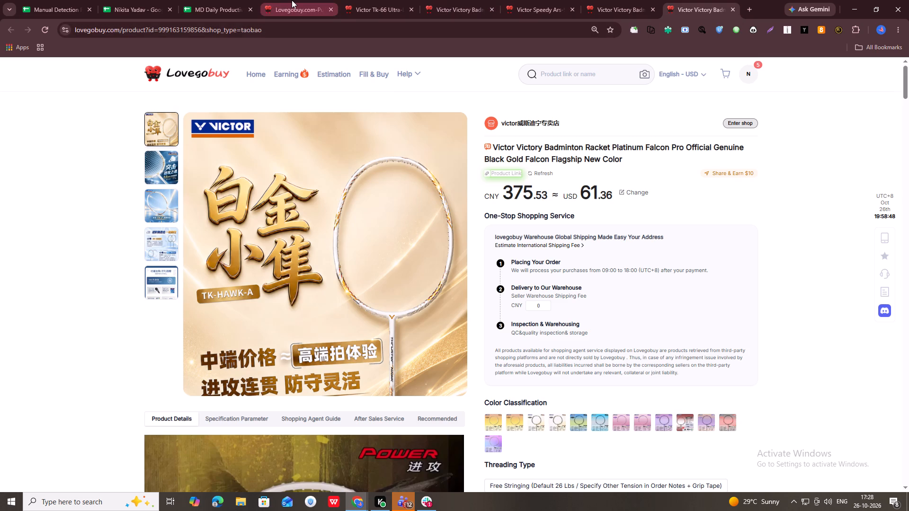
right_click(292, 0)
click(324, 231)
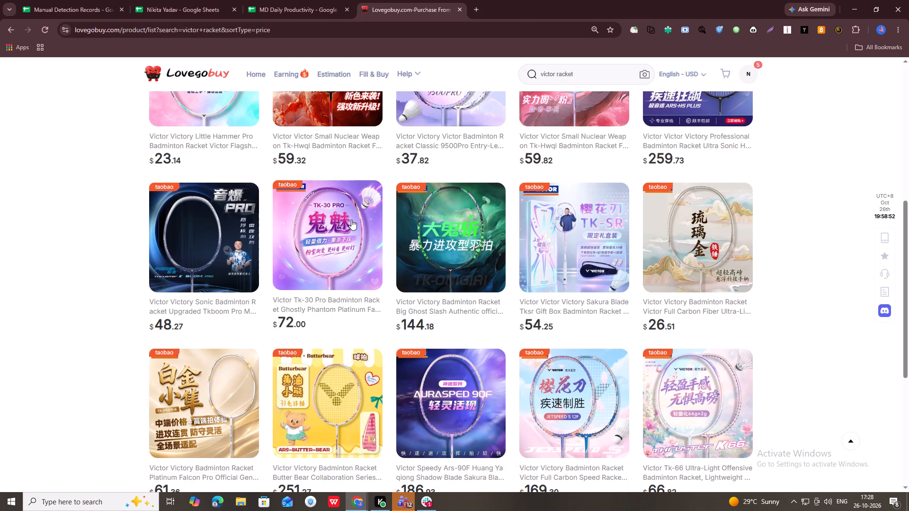
Fill the Counterfeit protection type down from D101798 to D101960 in the Nikita sheet of Manual Detection Records.
click(81, 0)
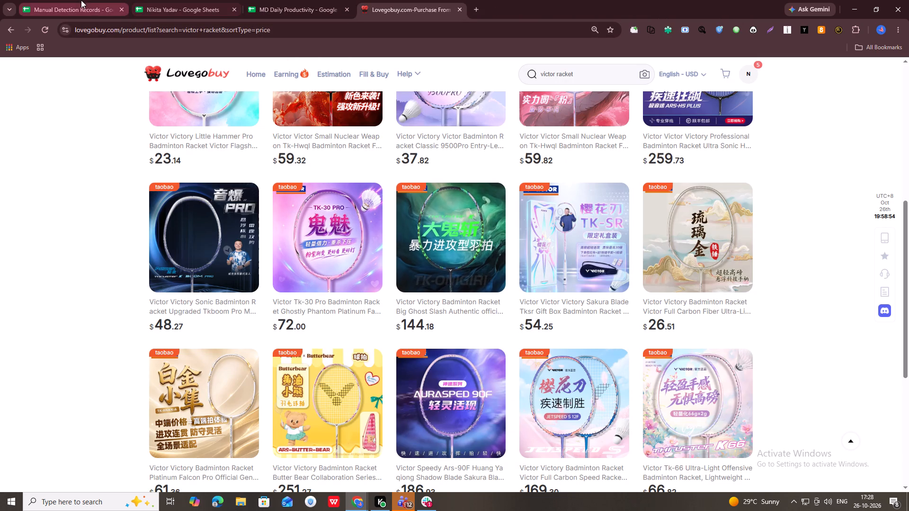
key(ctrl+shift+Up)
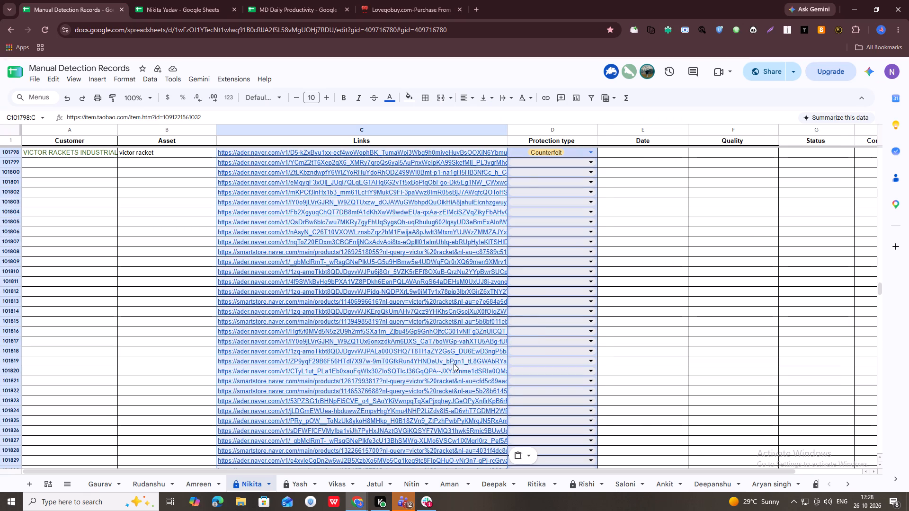
scroll(454, 363, up, 6)
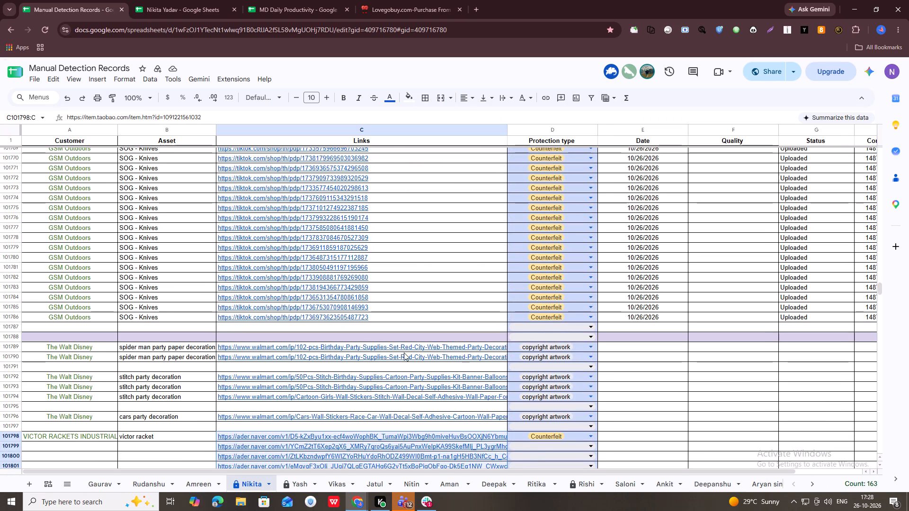
shift+click(406, 347)
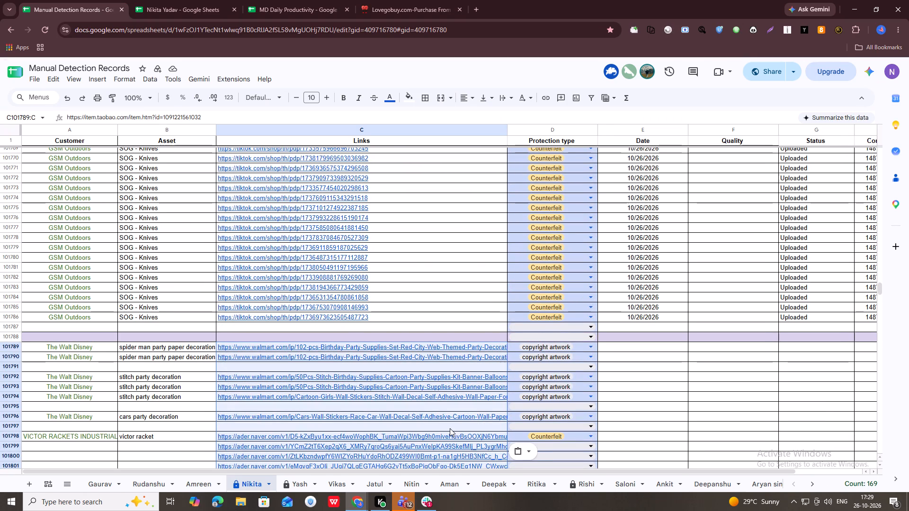
key(Down)
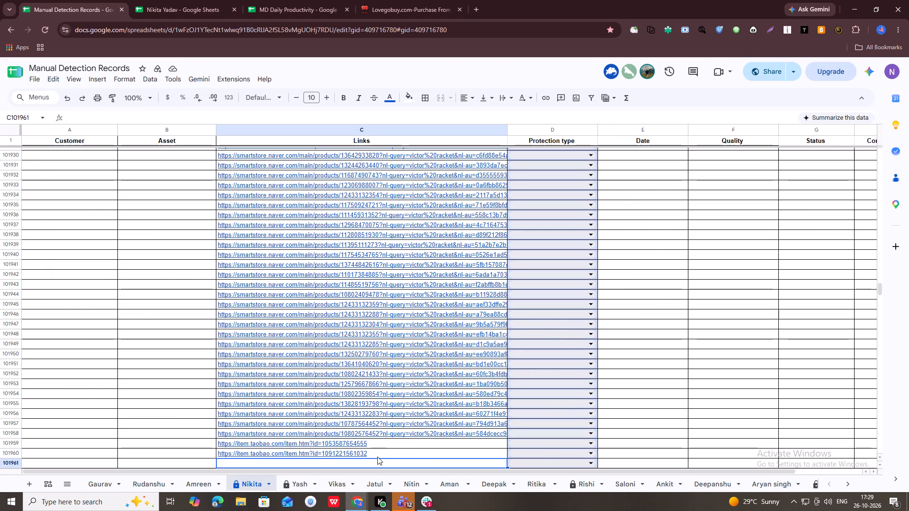
click(412, 453)
key(Right)
key(shift+Right)
key(ctrl+shift+Up)
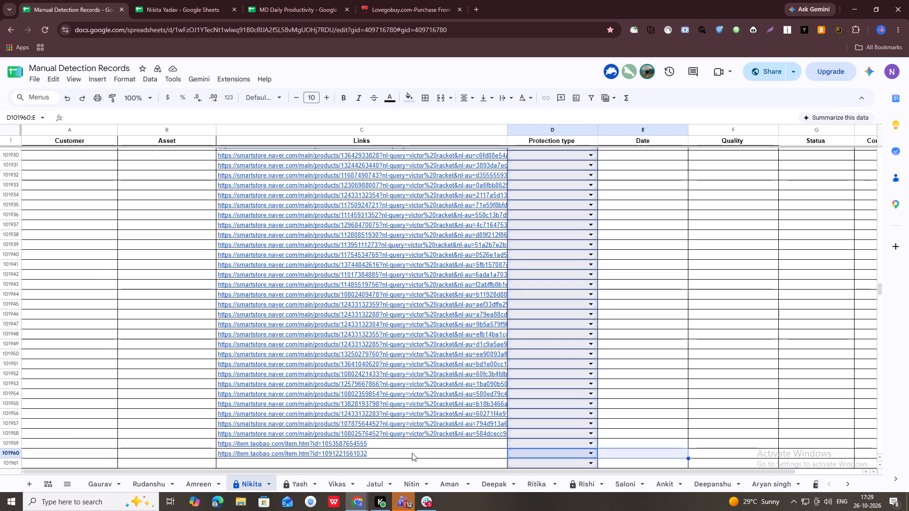
key(shift+Left)
key(ctrl+d)
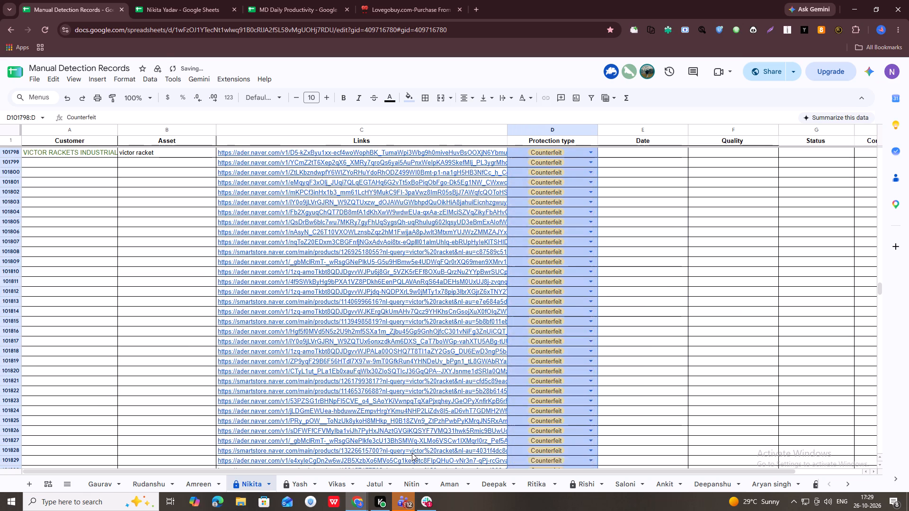
Fill the VICTOR RACKETS INDUSTRIAL customer and the victor racket asset down through row 101960 in columns A and B.
key(Left)
key(Left)
key(Left)
key(Left)
key(shift+Right)
key(ctrl+shift+Up)
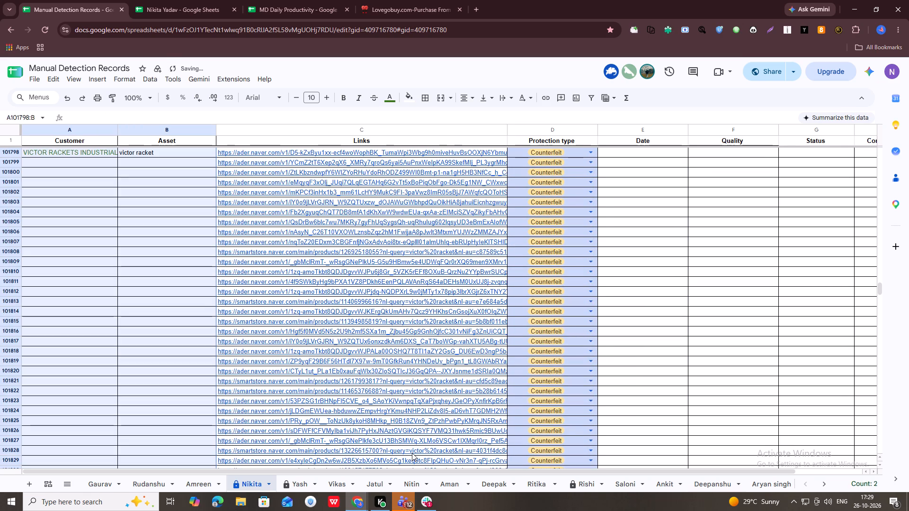
key(ctrl+d)
key(Down)
key(Right)
key(Right)
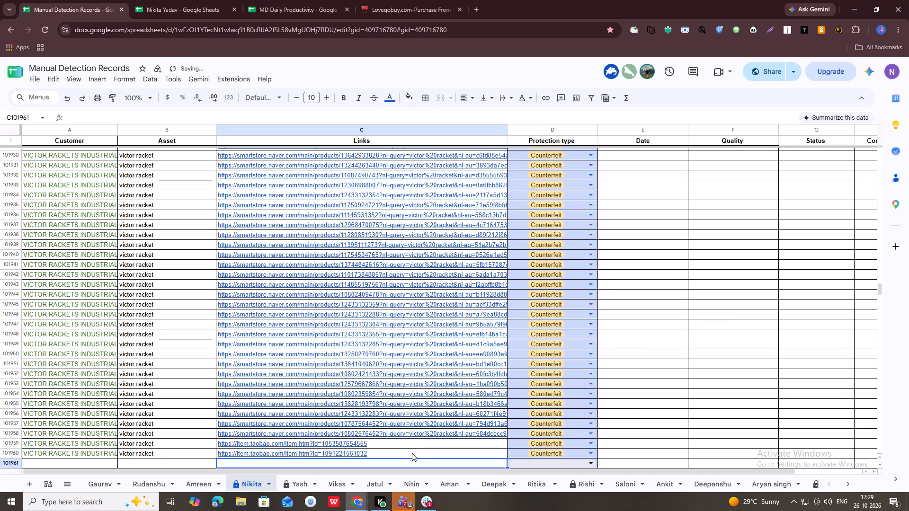
Check the open spreadsheets and close the MD Daily Productivity one.
click(202, 0)
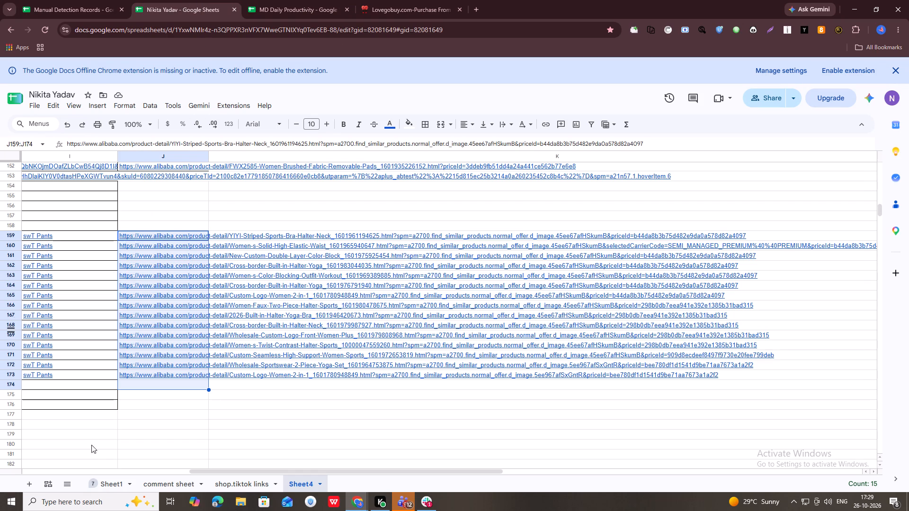
click(53, 0)
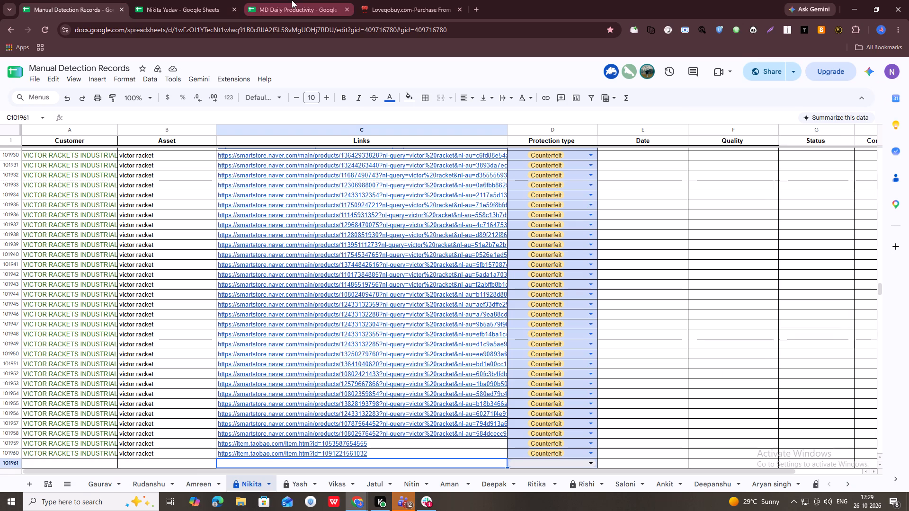
click(292, 0)
middle_click(292, 0)
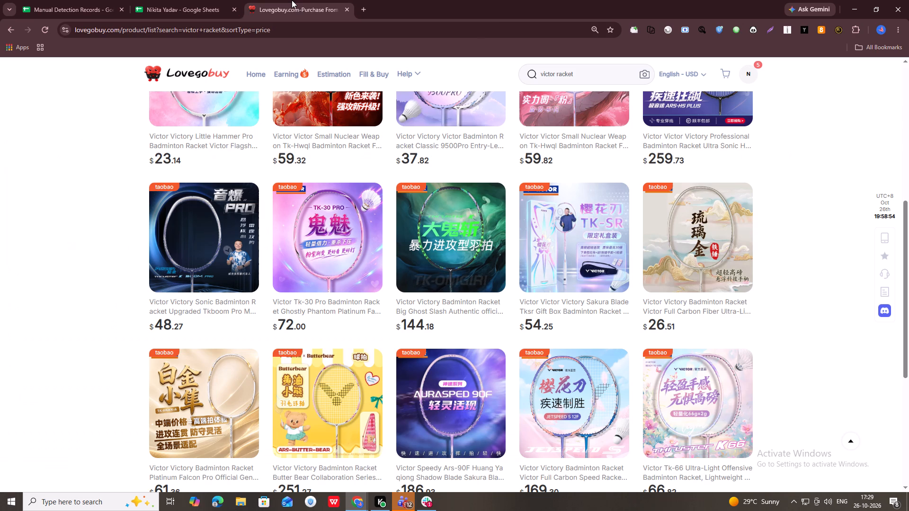
Switch to the Suntec Brand calendar in the other browser window and enter 30 in KB59 for VICTOR RACKETS INDUSTRIAL CORP.
click(0, 0)
click(47, 0)
key(alt+Tab)
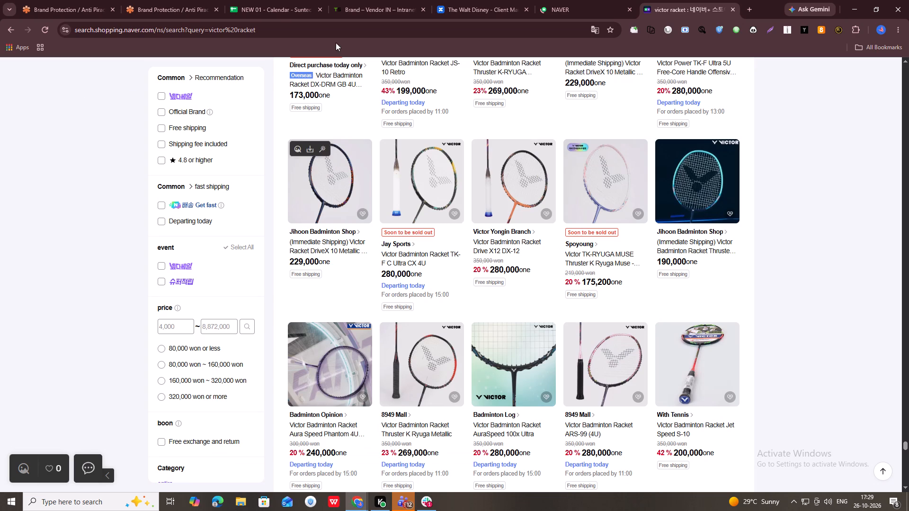
click(359, 0)
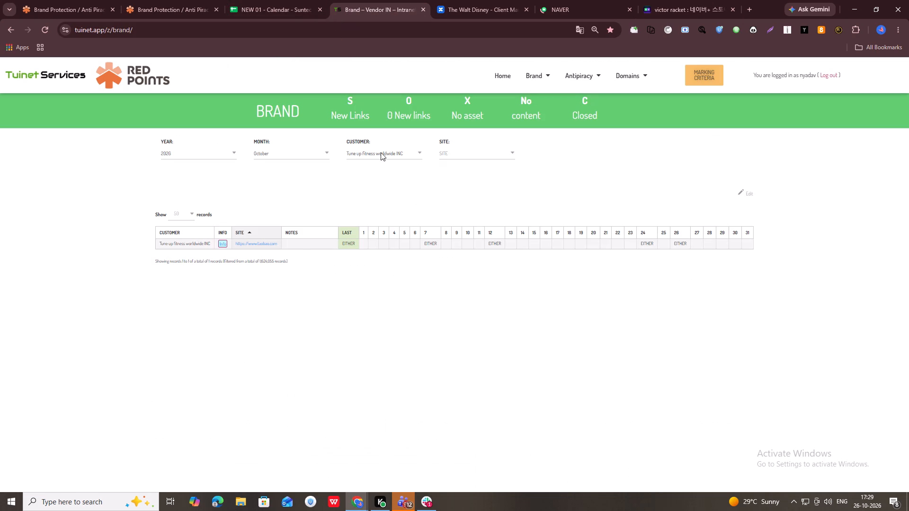
click(255, 0)
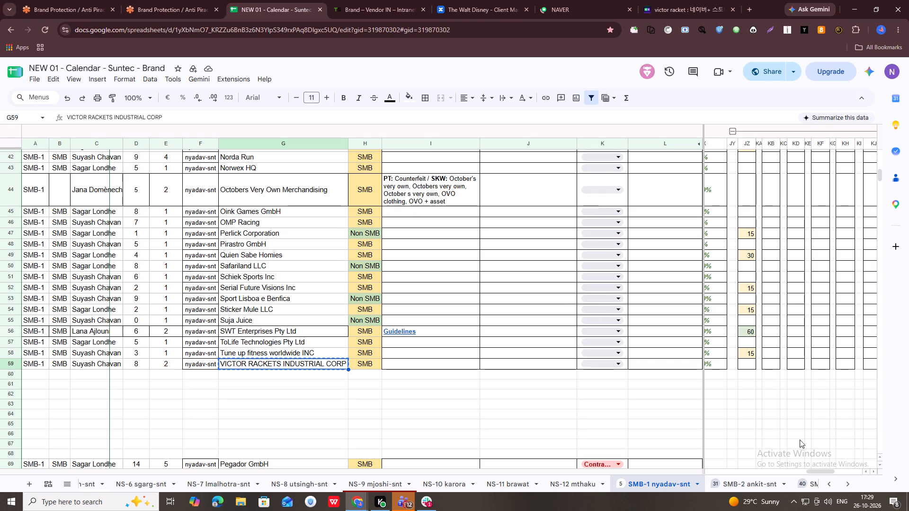
click(775, 363)
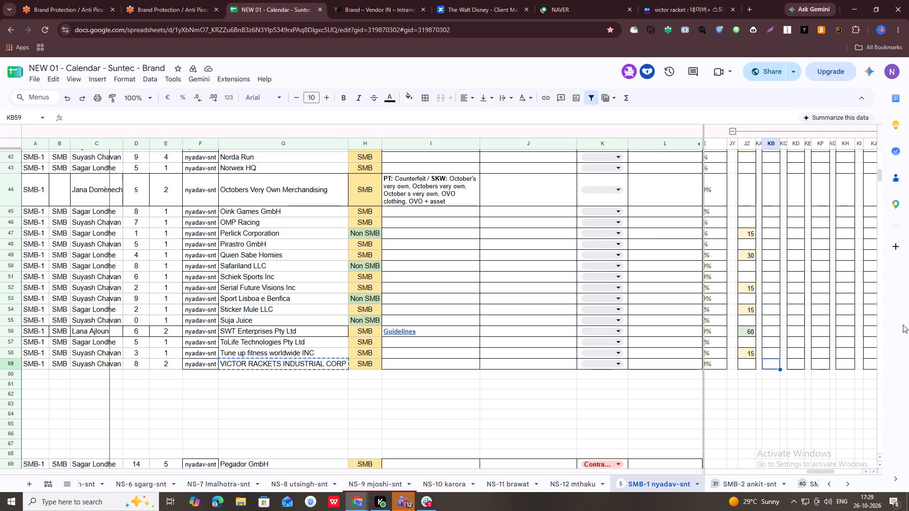
text(30)
key(Up)
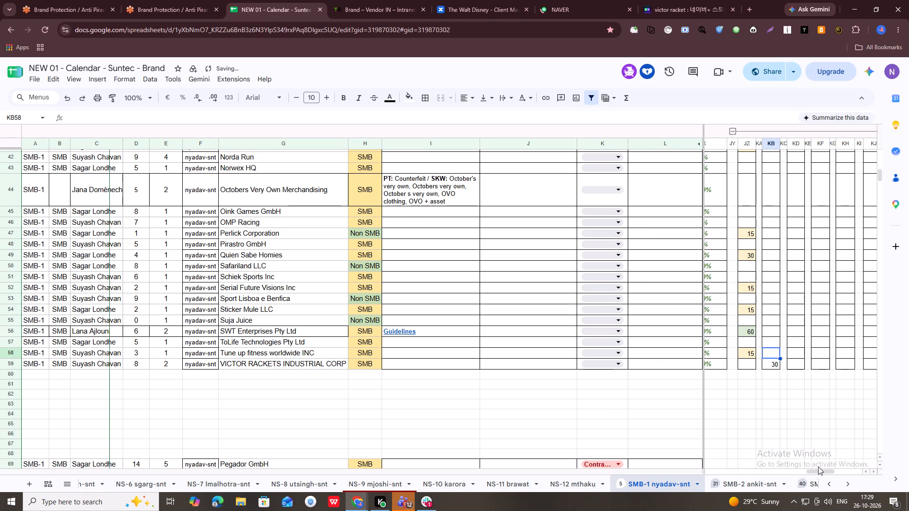
Enter 30 in column KB for Suja Juice in row 55 and Sport Lisboa e Benfica in row 53.
drag(813, 473, 820, 472)
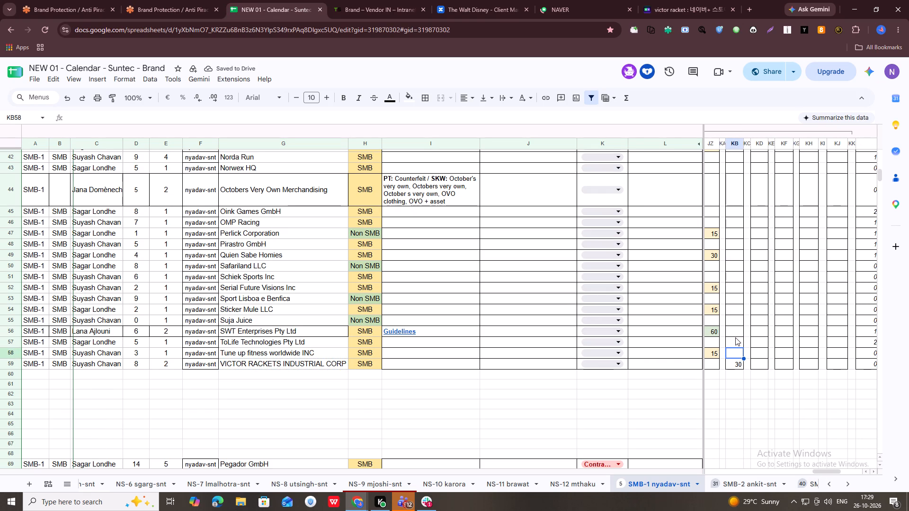
click(733, 341)
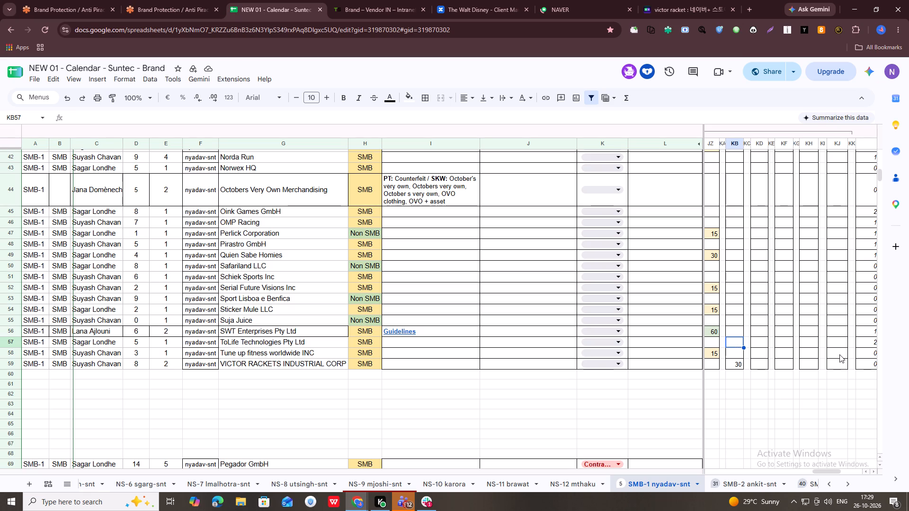
key(Up)
key(Up)
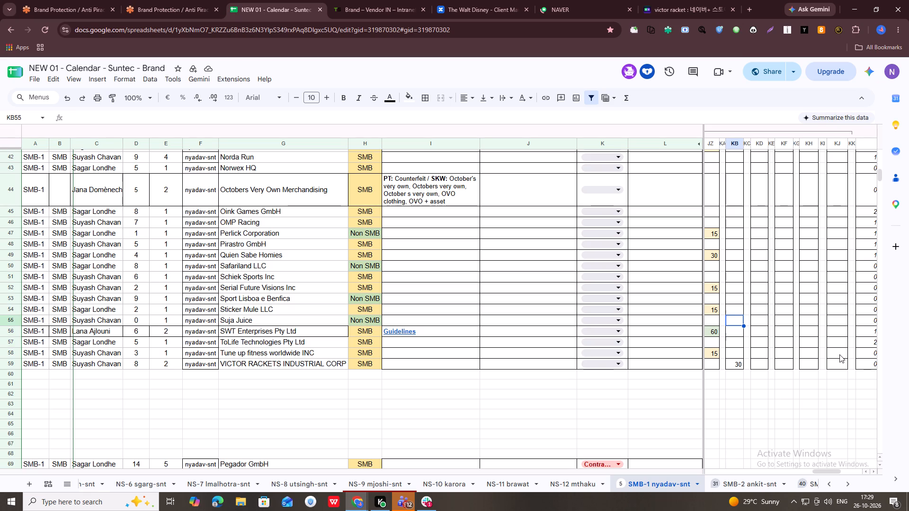
text(30)
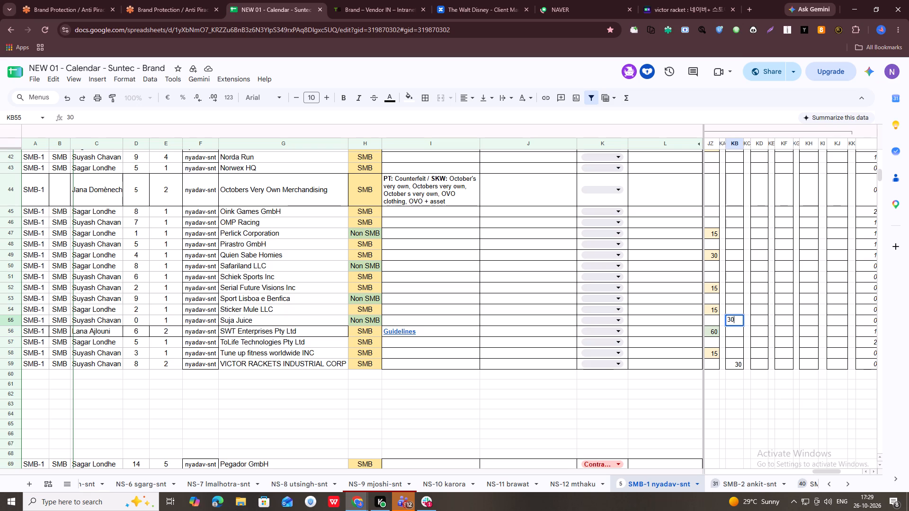
key(Up)
click(736, 297)
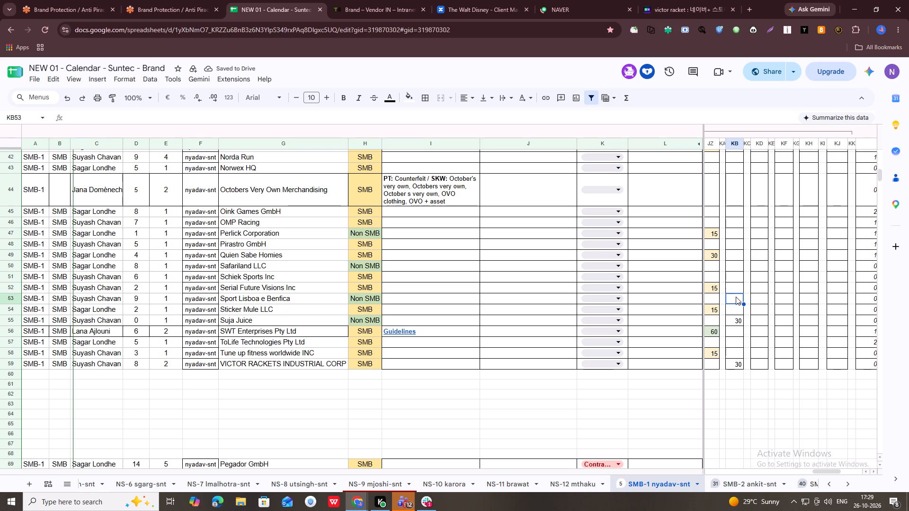
text(30)
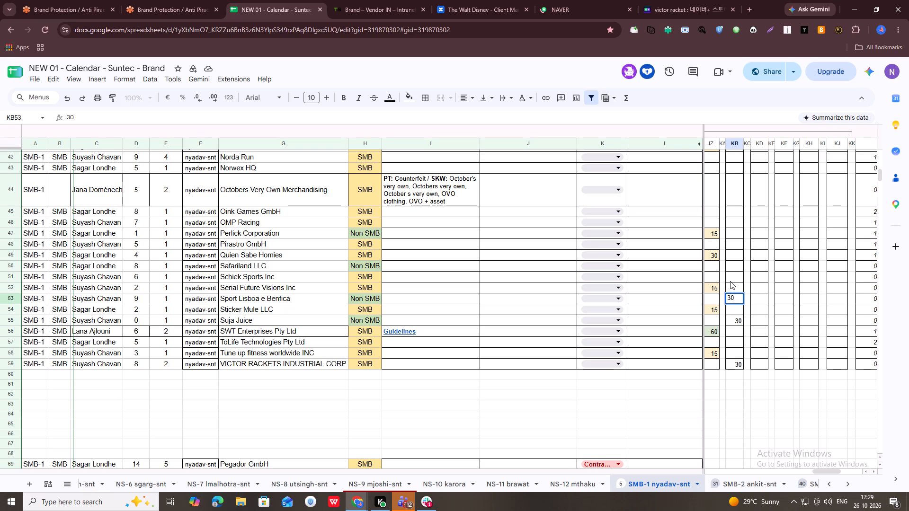
click(730, 279)
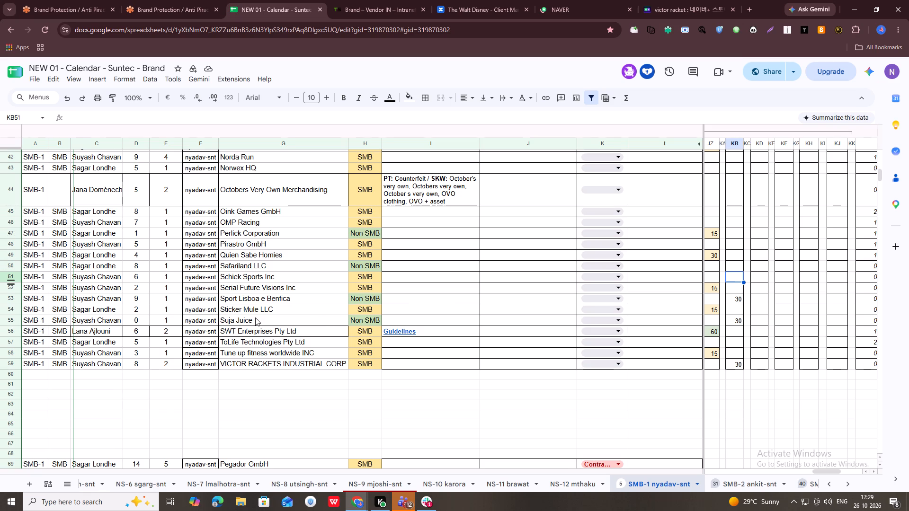
Look over the customer rows above row 51 in the SMB-1 calendar sheet, including their column KB entries.
scroll(726, 322, up, 1)
scroll(405, 356, up, 3)
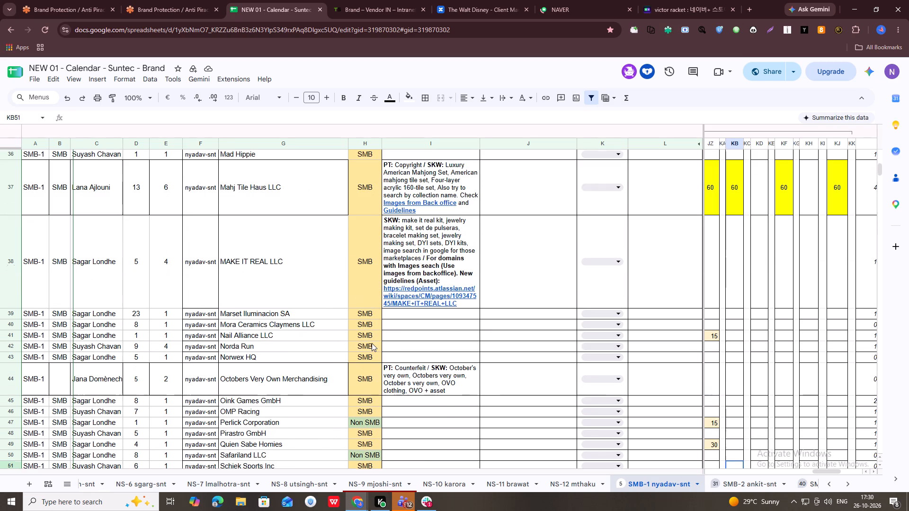
scroll(423, 316, up, 1)
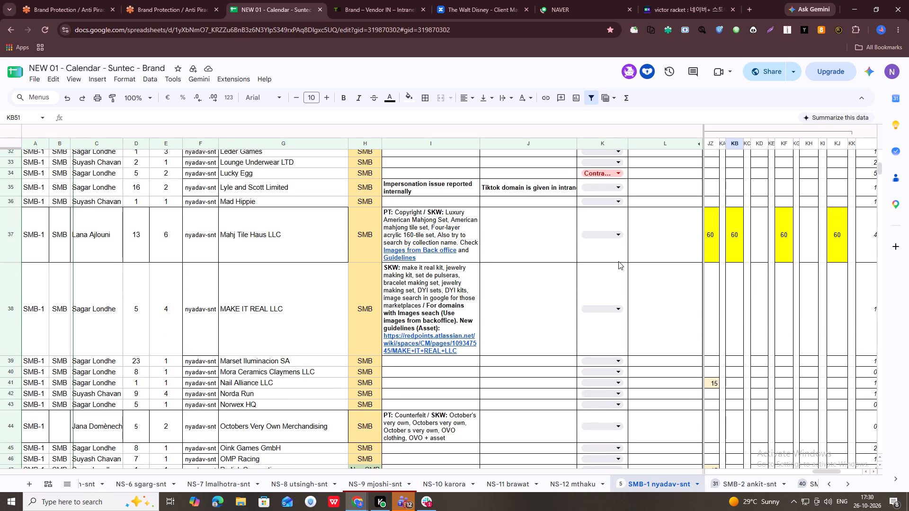